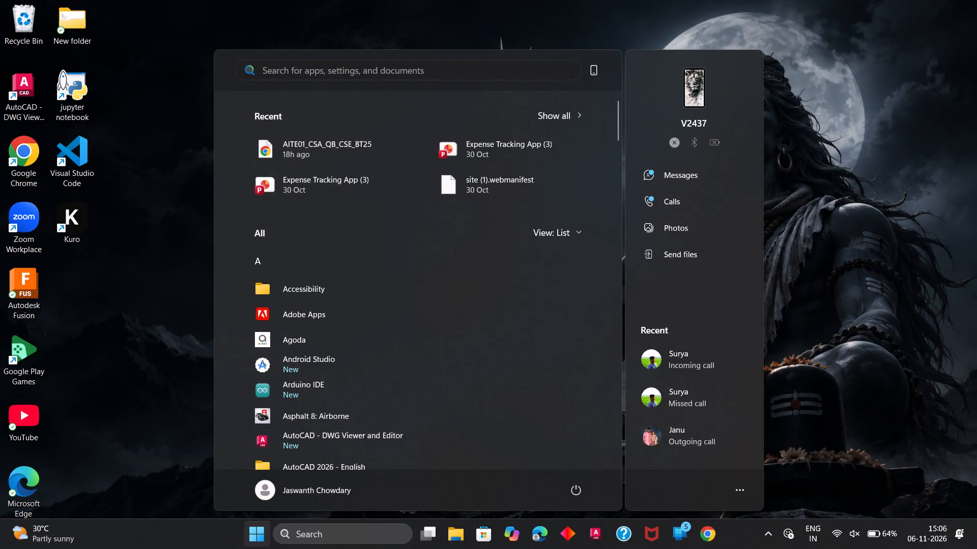
# Search the computer's apps for "wh" and launch WhatsApp from the results.
pyautogui.click(418, 64)
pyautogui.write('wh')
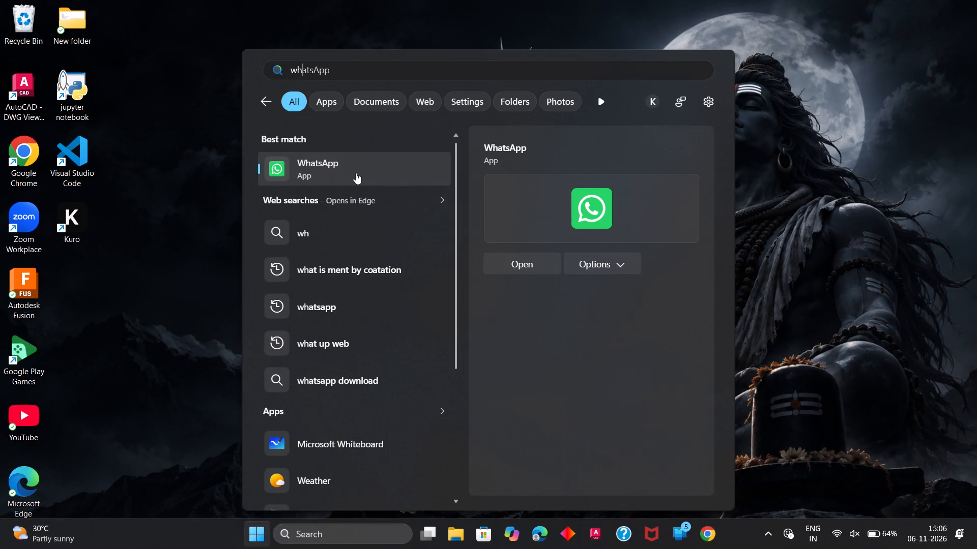
pyautogui.doubleClick(356, 173)
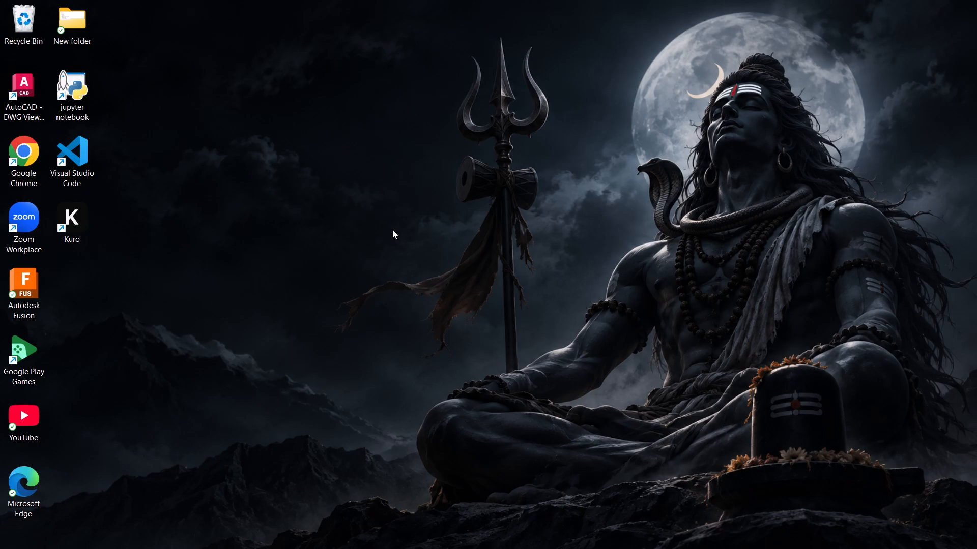
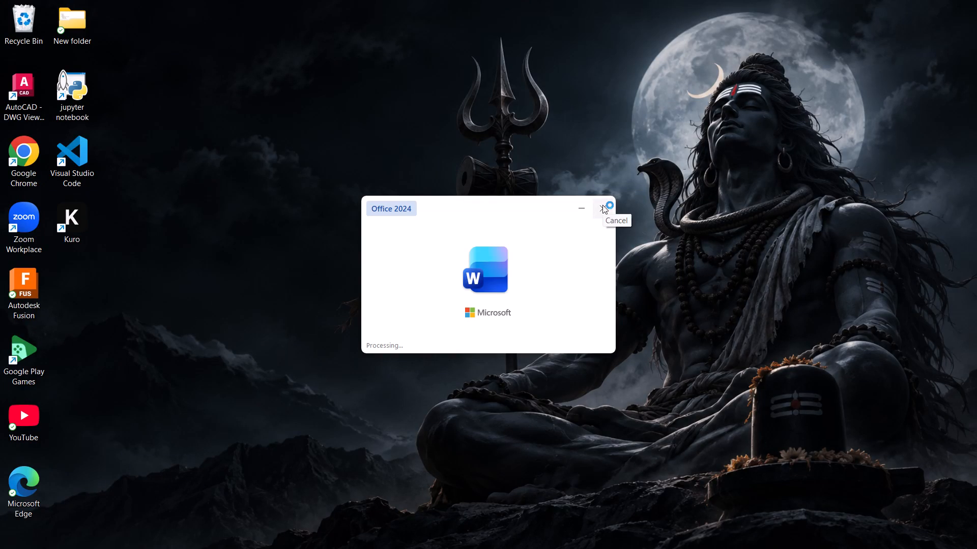
# Cancel the startup of Microsoft Word while its Office 2024 splash window is loading.
pyautogui.click(602, 205)
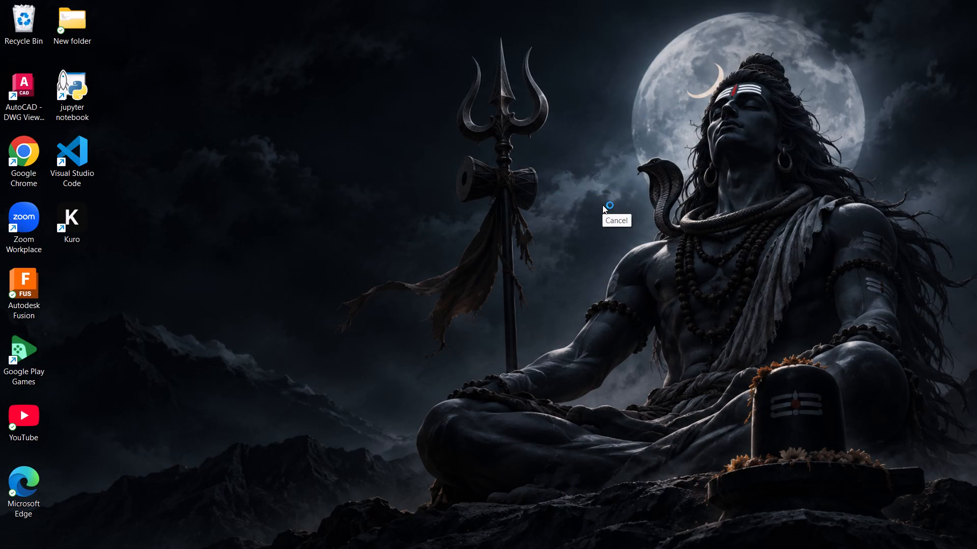
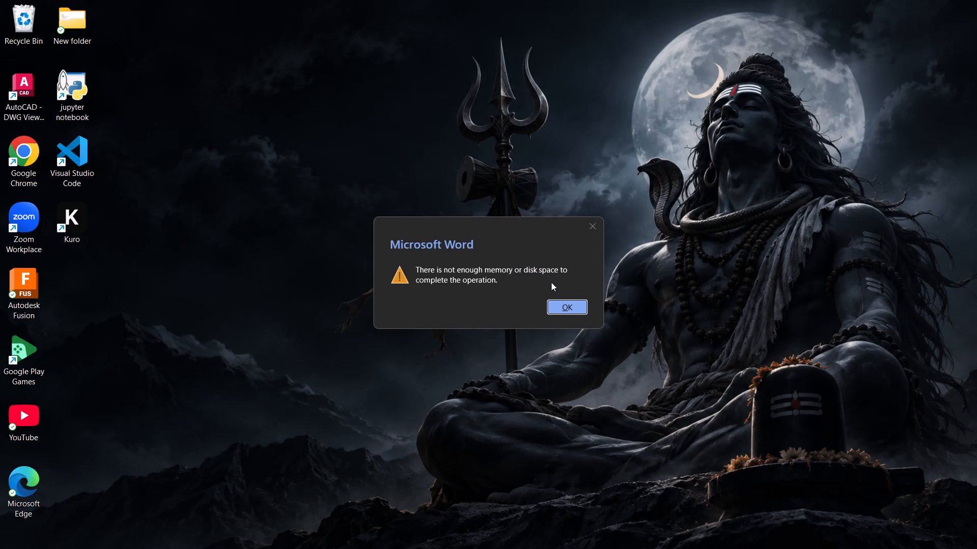
# Dismiss the Microsoft Word alert about insufficient memory or disk space.
pyautogui.click(567, 306)
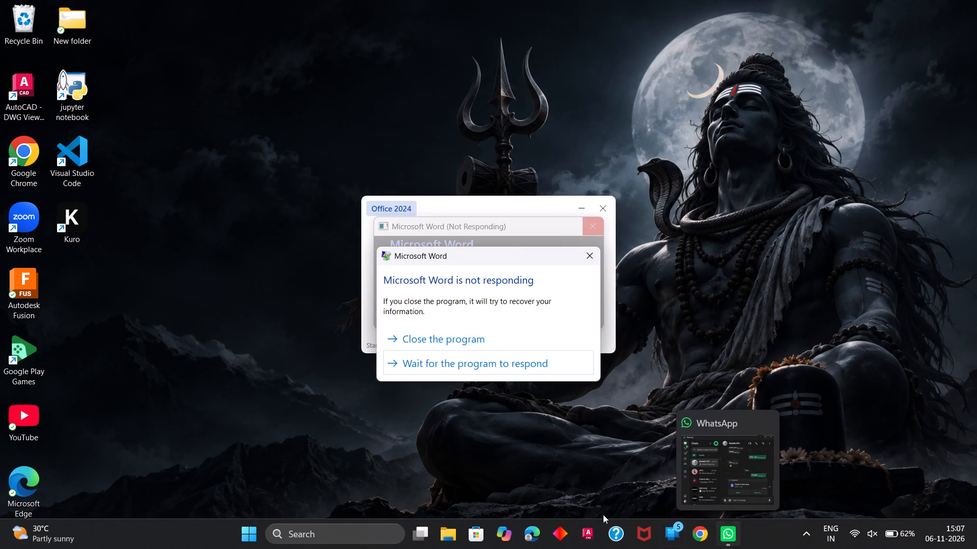
# Close the unresponsive Microsoft Word program and dismiss its problem report and recovery dialogs.
pyautogui.click(517, 344)
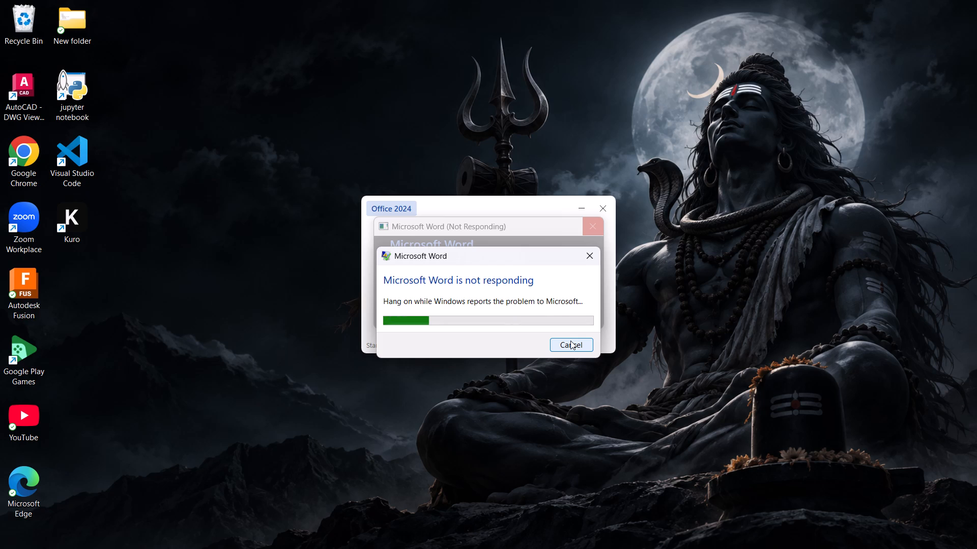
pyautogui.click(587, 255)
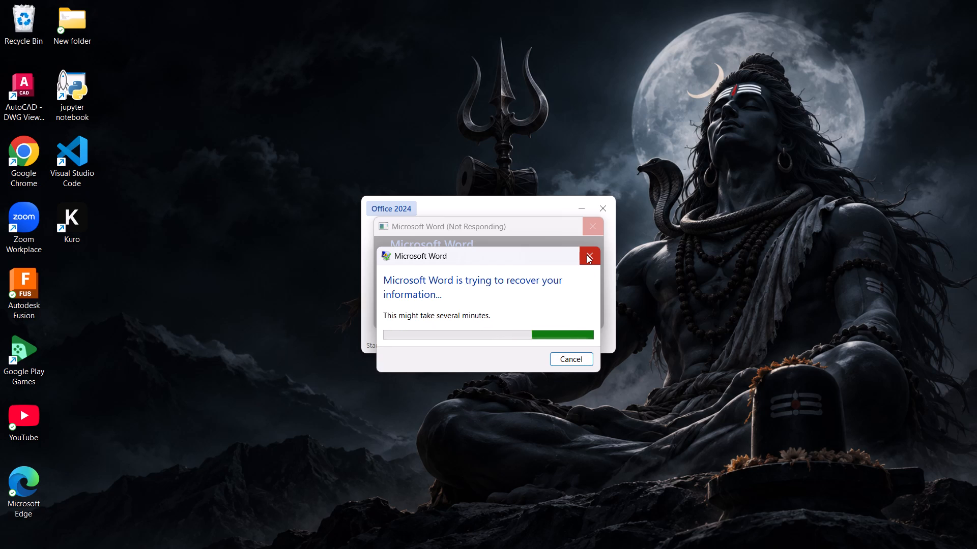
pyautogui.click(587, 255)
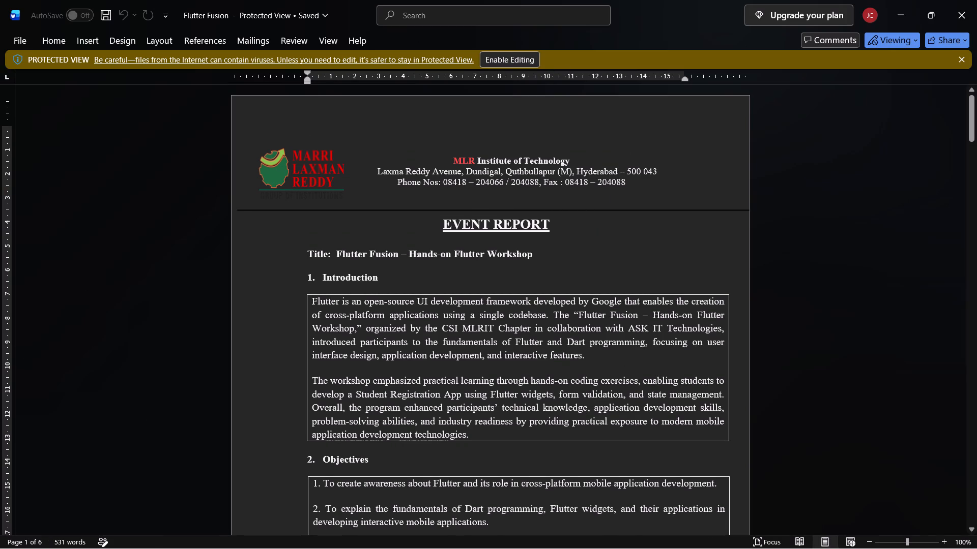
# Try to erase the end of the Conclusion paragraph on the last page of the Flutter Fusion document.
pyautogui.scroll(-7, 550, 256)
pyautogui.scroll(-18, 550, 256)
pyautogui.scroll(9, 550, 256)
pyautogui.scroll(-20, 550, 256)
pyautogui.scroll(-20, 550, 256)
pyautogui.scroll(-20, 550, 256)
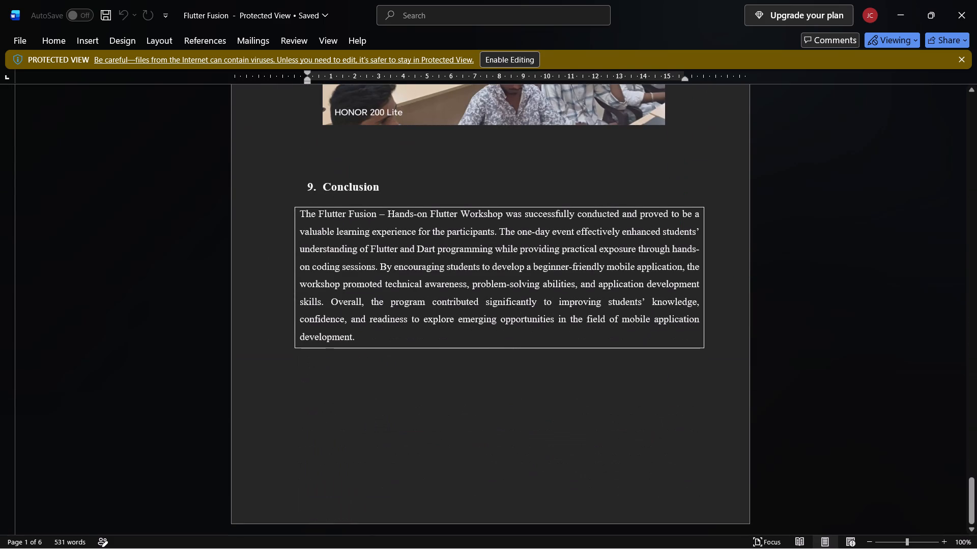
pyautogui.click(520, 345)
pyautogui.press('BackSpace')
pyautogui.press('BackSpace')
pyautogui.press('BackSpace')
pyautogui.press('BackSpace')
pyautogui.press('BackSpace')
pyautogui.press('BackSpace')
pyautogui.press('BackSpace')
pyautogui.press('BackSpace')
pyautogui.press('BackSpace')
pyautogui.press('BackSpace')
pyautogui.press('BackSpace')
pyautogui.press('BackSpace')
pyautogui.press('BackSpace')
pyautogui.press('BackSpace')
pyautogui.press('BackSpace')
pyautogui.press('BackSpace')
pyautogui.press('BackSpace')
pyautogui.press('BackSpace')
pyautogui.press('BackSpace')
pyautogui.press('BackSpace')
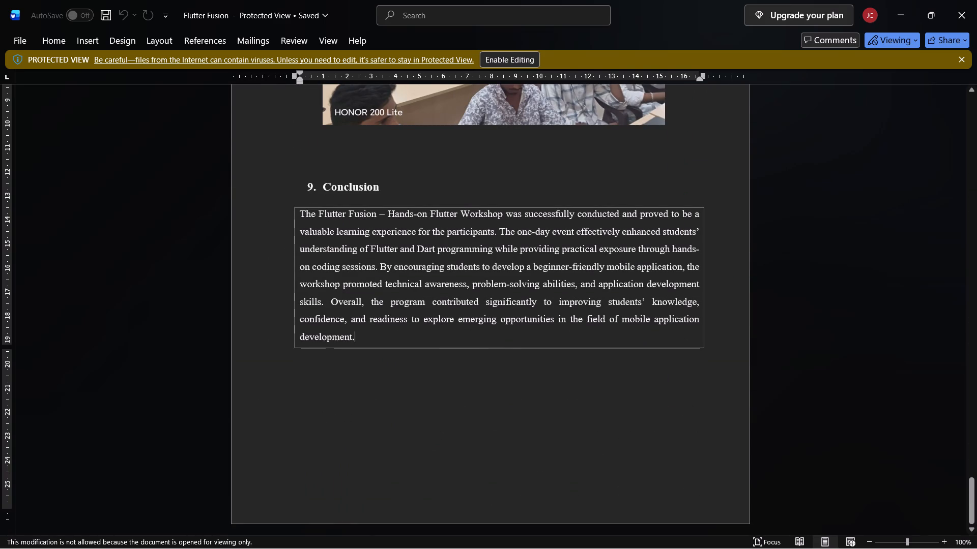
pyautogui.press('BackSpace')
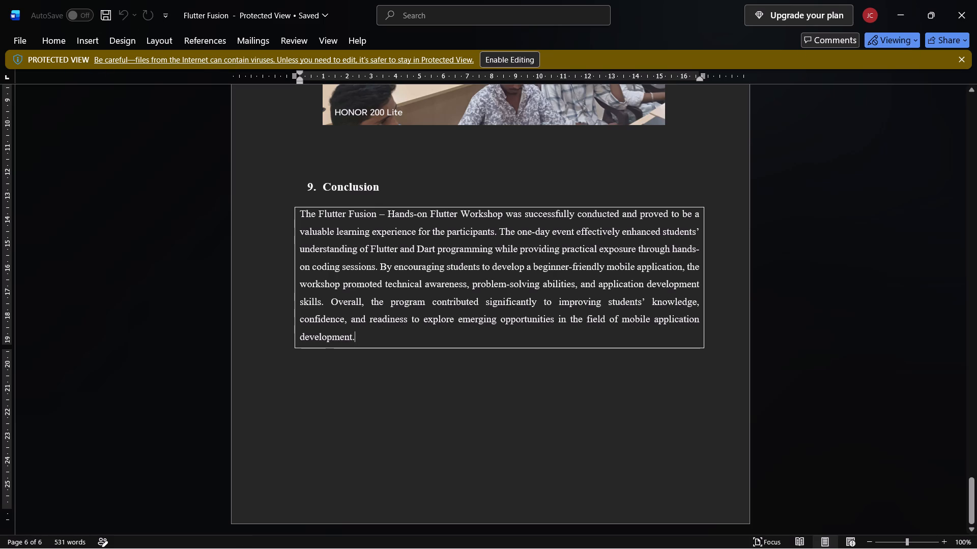
# Enable editing for the protected Flutter Fusion document.
pyautogui.click(514, 60)
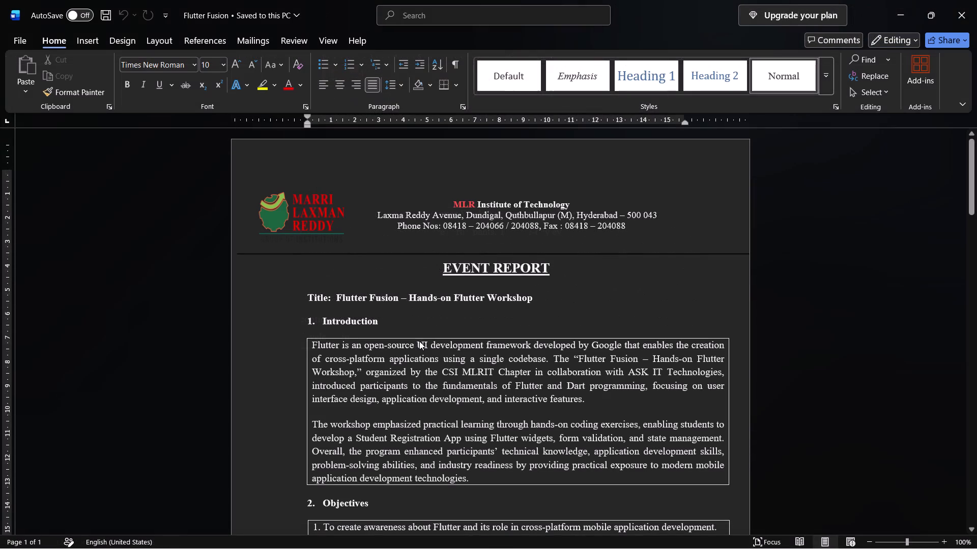
# Delete the numbered Introduction heading and the "Title: Flutter Fusion – Hands-on Flutter Workshop" line on the first page.
pyautogui.click(419, 341)
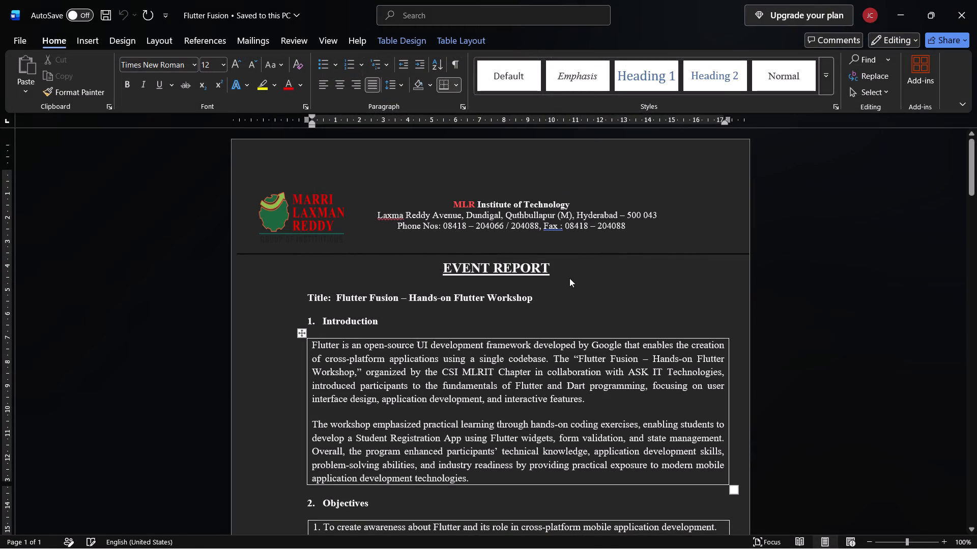
pyautogui.click(490, 323)
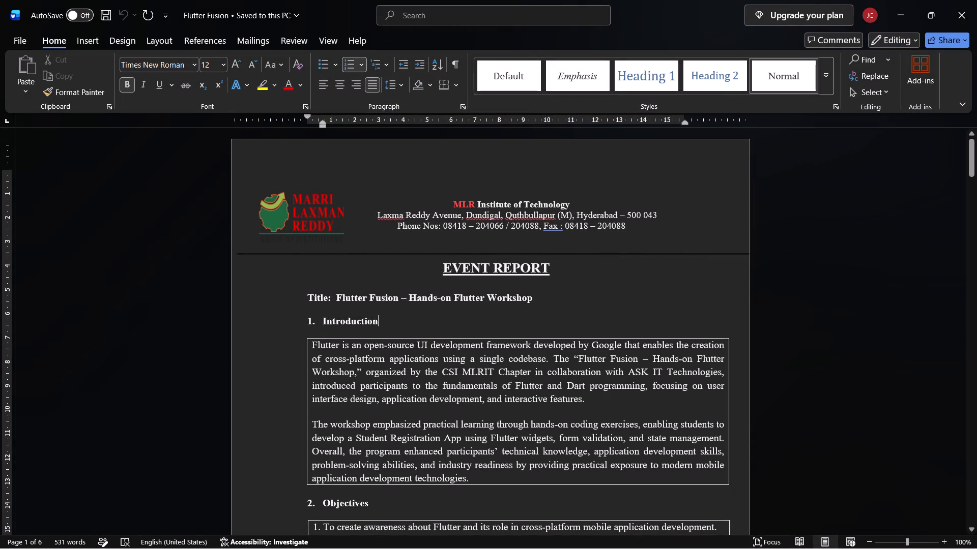
pyautogui.press('BackSpace')
pyautogui.press('BackSpace')
pyautogui.press('BackSpace')
pyautogui.press('BackSpace')
pyautogui.press('BackSpace')
pyautogui.press('BackSpace')
pyautogui.press('BackSpace')
pyautogui.press('BackSpace')
pyautogui.press('BackSpace')
pyautogui.press('BackSpace')
pyautogui.press('BackSpace')
pyautogui.press('BackSpace')
pyautogui.press('BackSpace')
pyautogui.press('BackSpace')
pyautogui.press('BackSpace')
pyautogui.press('BackSpace')
pyautogui.press('BackSpace')
pyautogui.press('BackSpace')
pyautogui.press('BackSpace')
pyautogui.press('BackSpace')
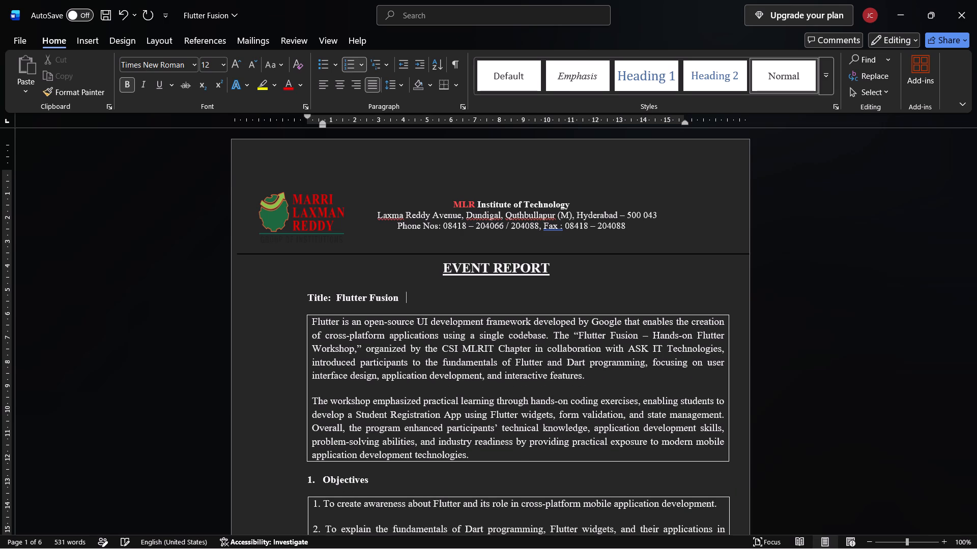
pyautogui.press('BackSpace')
pyautogui.press('BackSpace')
pyautogui.press('BackSpace')
pyautogui.press('BackSpace')
pyautogui.press('BackSpace')
pyautogui.press('BackSpace')
pyautogui.press('BackSpace')
pyautogui.press('BackSpace')
pyautogui.press('BackSpace')
pyautogui.press('BackSpace')
pyautogui.press('BackSpace')
pyautogui.press('BackSpace')
pyautogui.press('BackSpace')
pyautogui.press('BackSpace')
pyautogui.press('BackSpace')
pyautogui.press('BackSpace')
pyautogui.press('BackSpace')
pyautogui.press('BackSpace')
pyautogui.press('BackSpace')
pyautogui.press('BackSpace')
pyautogui.press('BackSpace')
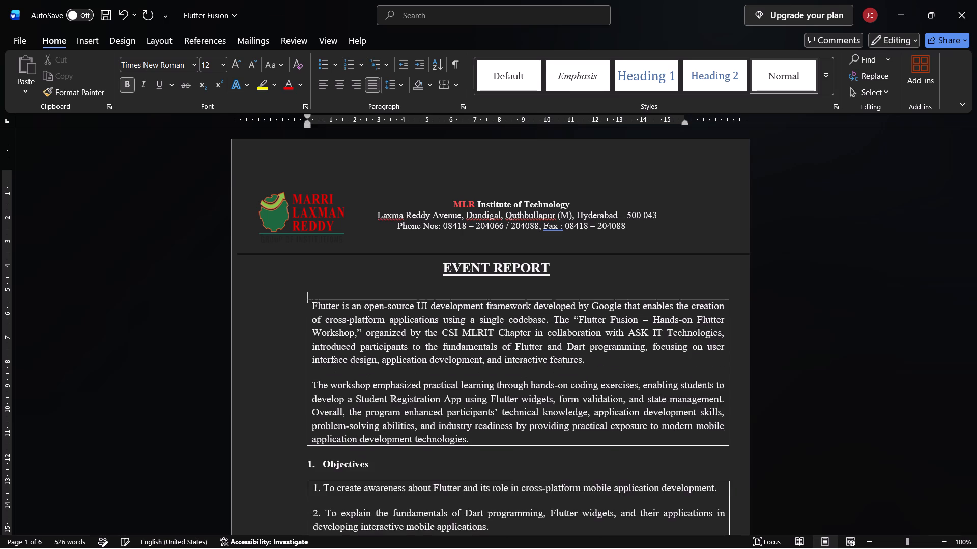
# Delete the EVENT REPORT heading and the empty line beneath it.
pyautogui.press('BackSpace')
pyautogui.press('BackSpace')
pyautogui.press('BackSpace')
pyautogui.press('BackSpace')
pyautogui.press('BackSpace')
pyautogui.press('BackSpace')
pyautogui.press('BackSpace')
pyautogui.press('BackSpace')
pyautogui.press('BackSpace')
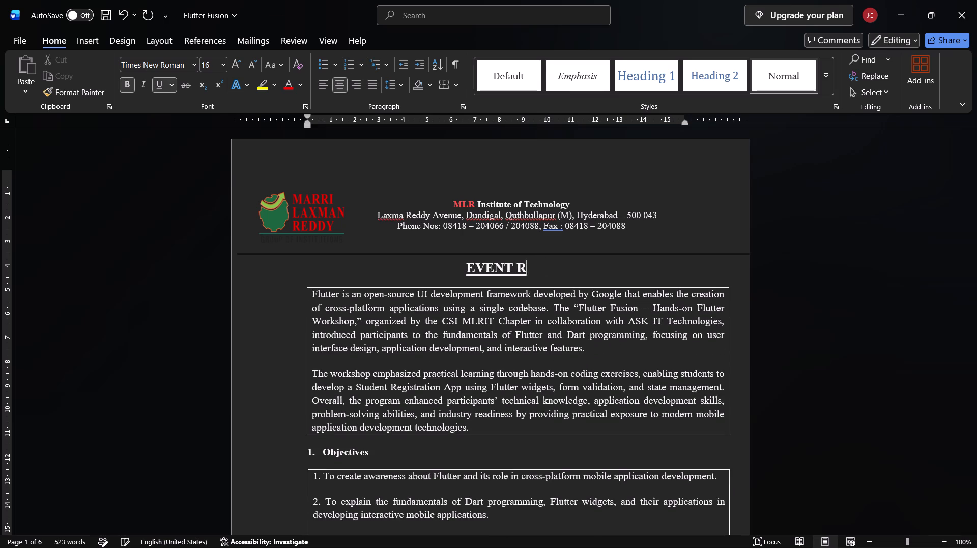
pyautogui.press('BackSpace')
pyautogui.press('BackSpace')
pyautogui.press('BackSpace')
pyautogui.press('BackSpace')
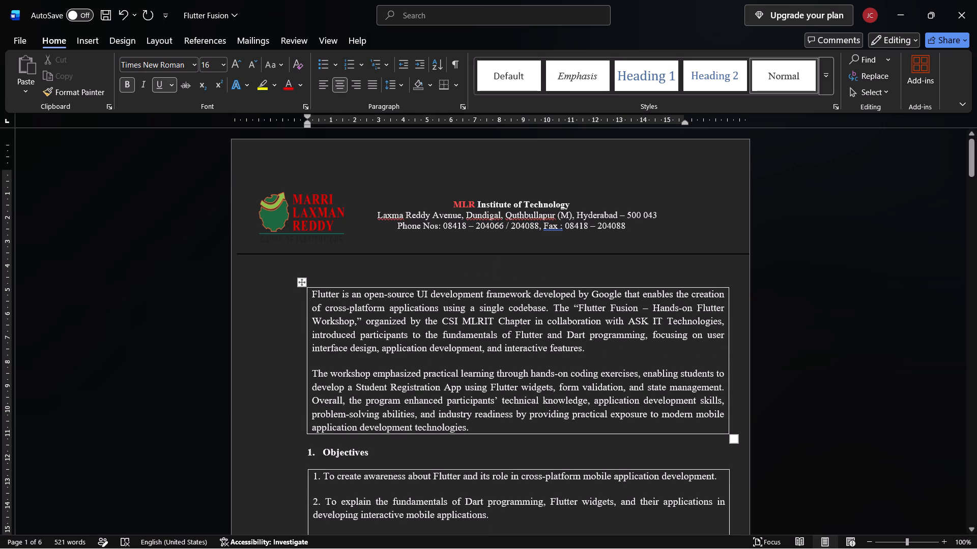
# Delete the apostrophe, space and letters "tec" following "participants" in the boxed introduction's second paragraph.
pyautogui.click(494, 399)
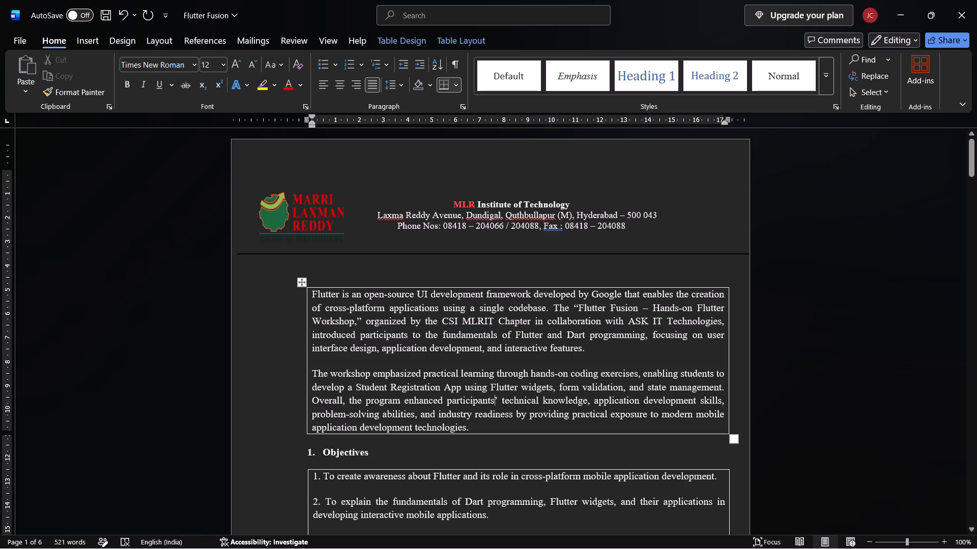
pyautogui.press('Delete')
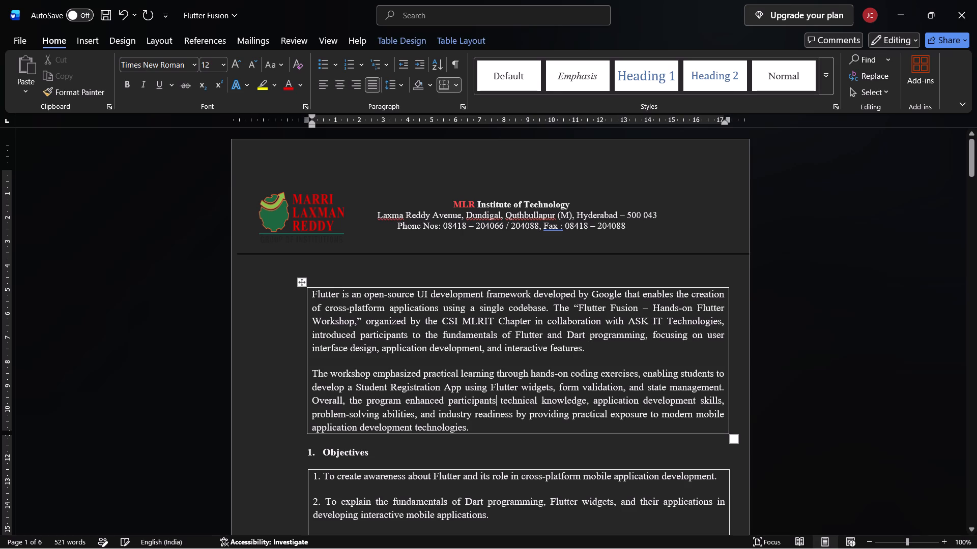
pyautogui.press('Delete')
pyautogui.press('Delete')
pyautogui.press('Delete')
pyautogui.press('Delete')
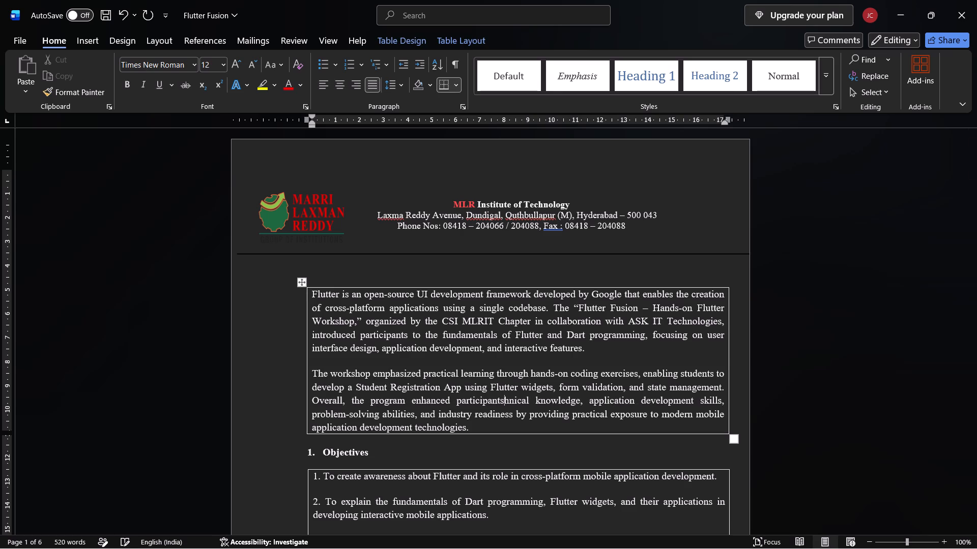
# Delete the whole boxed introduction text about Flutter and the workshop.
pyautogui.click(492, 430)
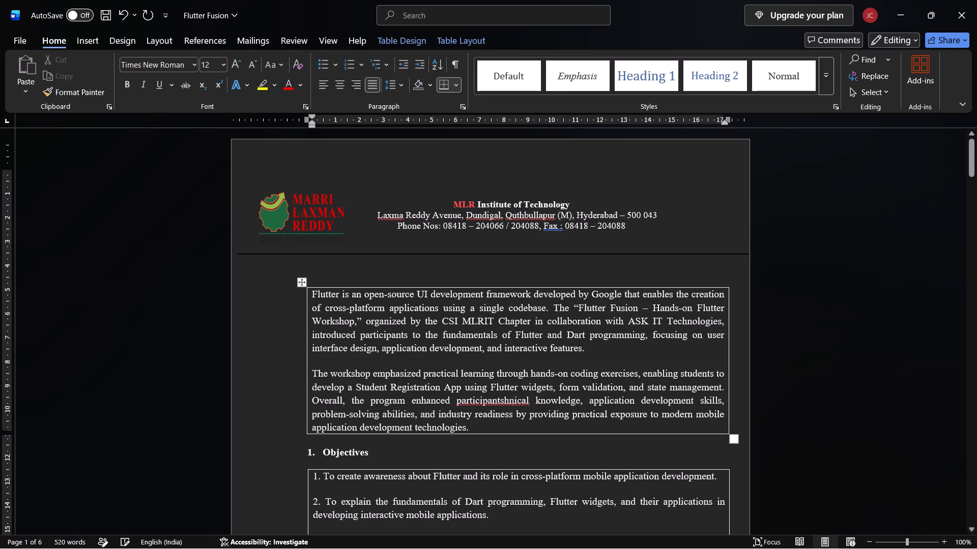
pyautogui.moveTo(492, 430); pyautogui.dragTo(337, 323)
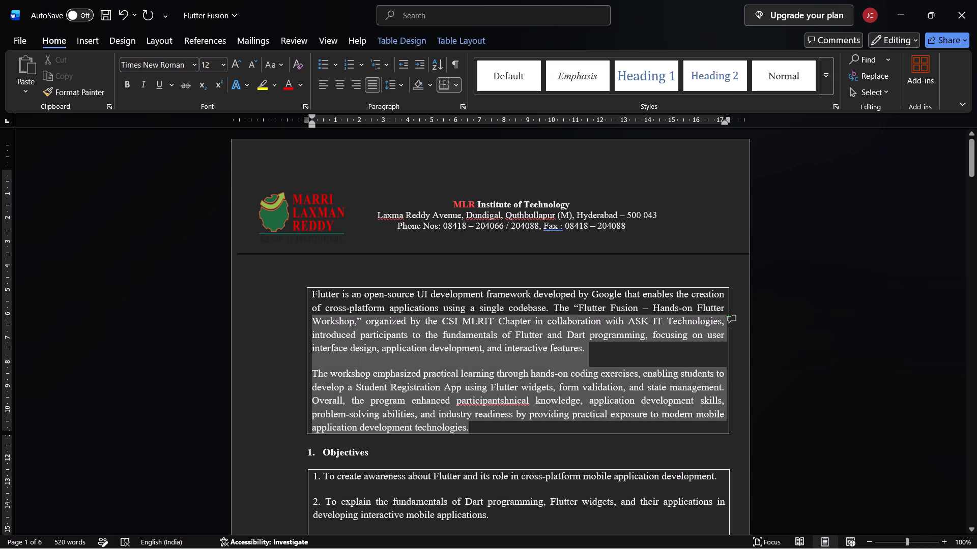
pyautogui.moveTo(337, 323); pyautogui.dragTo(309, 287)
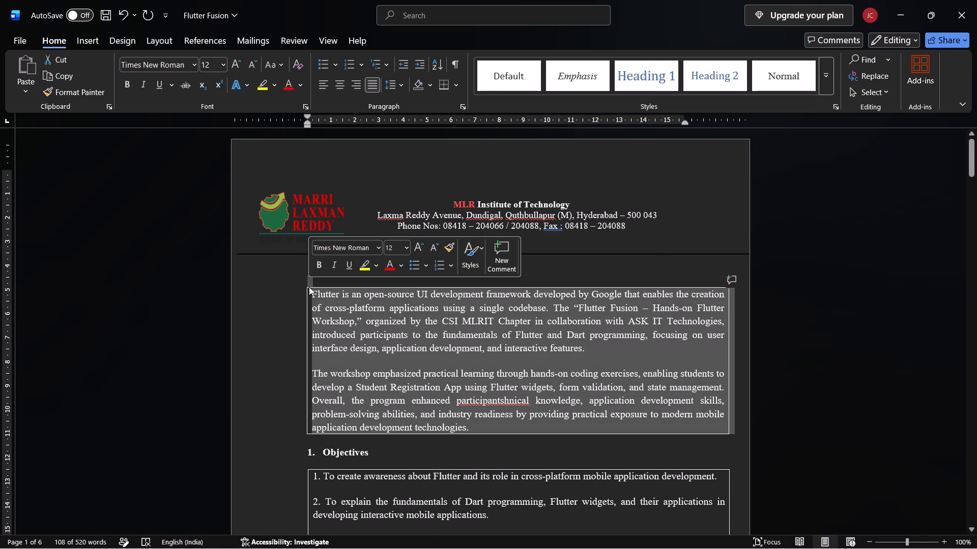
pyautogui.press('Delete')
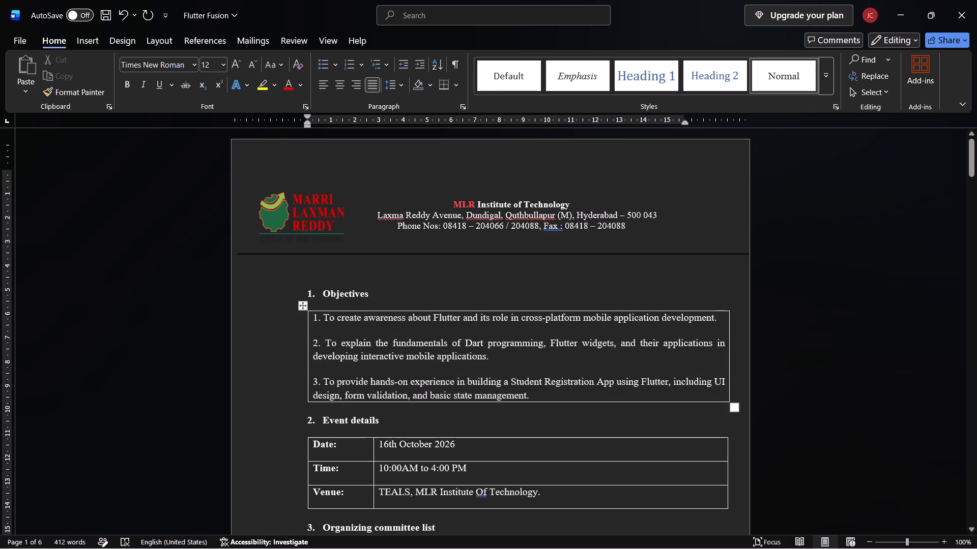
# Delete the Objectives section together with the Event details heading and its Date and Time rows.
pyautogui.moveTo(301, 292); pyautogui.dragTo(375, 391)
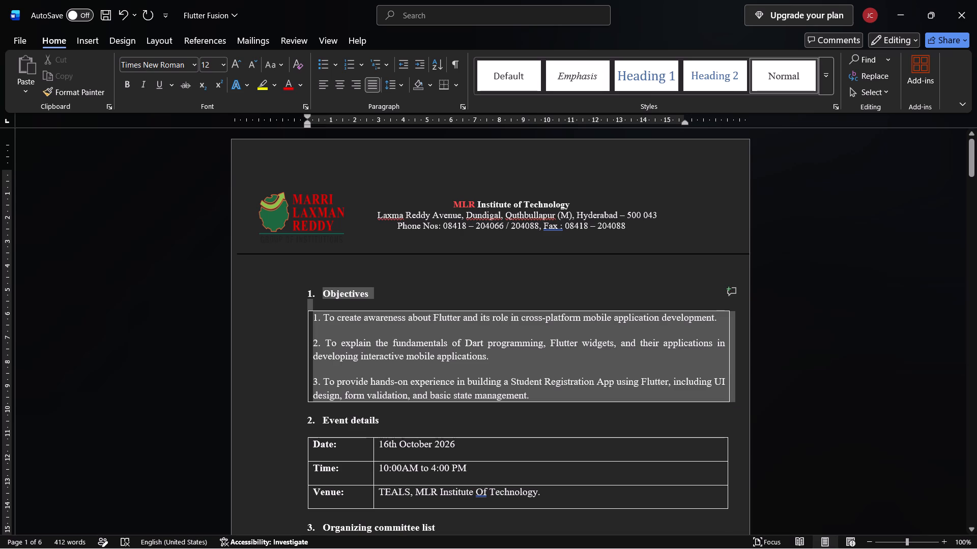
pyautogui.moveTo(375, 391); pyautogui.dragTo(440, 462)
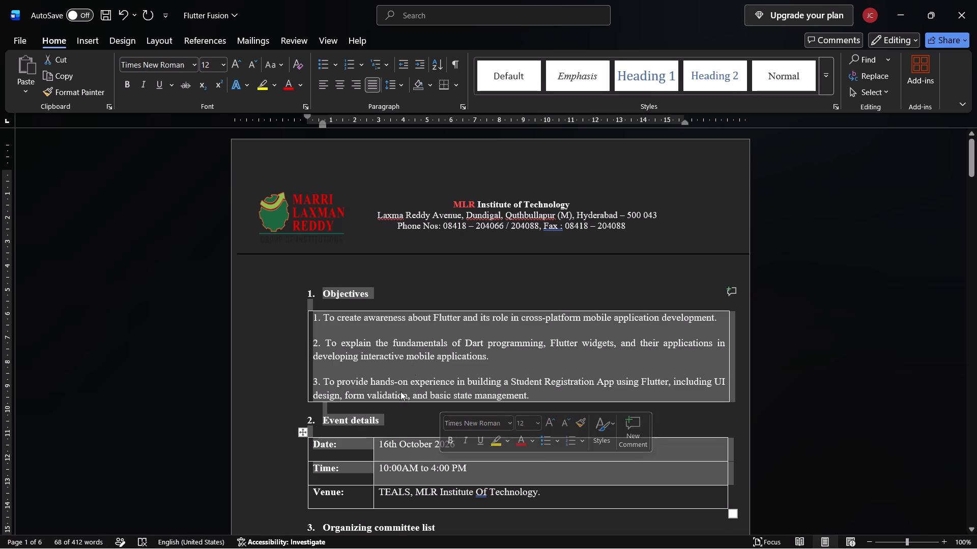
pyautogui.press('Delete')
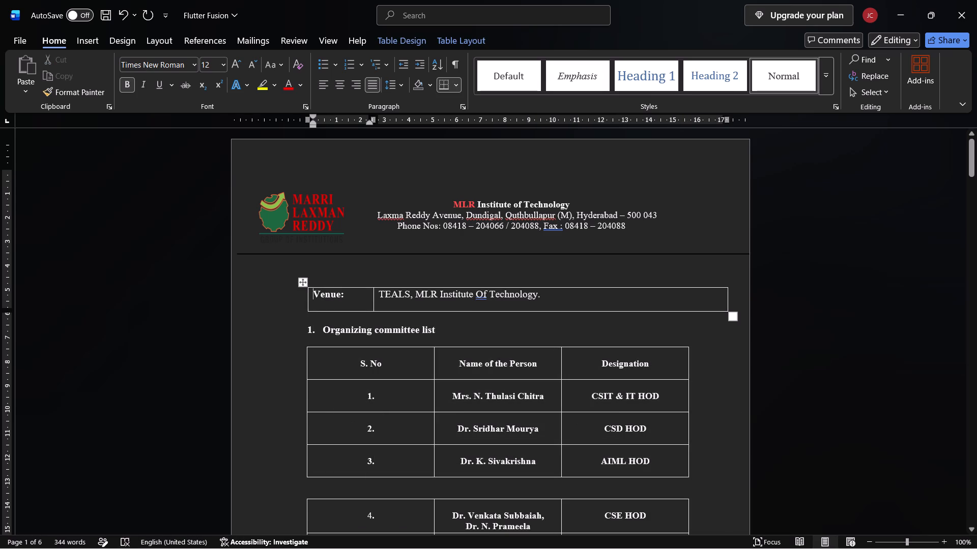
# Delete the Venue row, the Organizing committee list and the Guest / Resource Person section in one selection.
pyautogui.keyDown('ctrl'); pyautogui.scroll(-5, 409, 356); pyautogui.keyUp('ctrl')
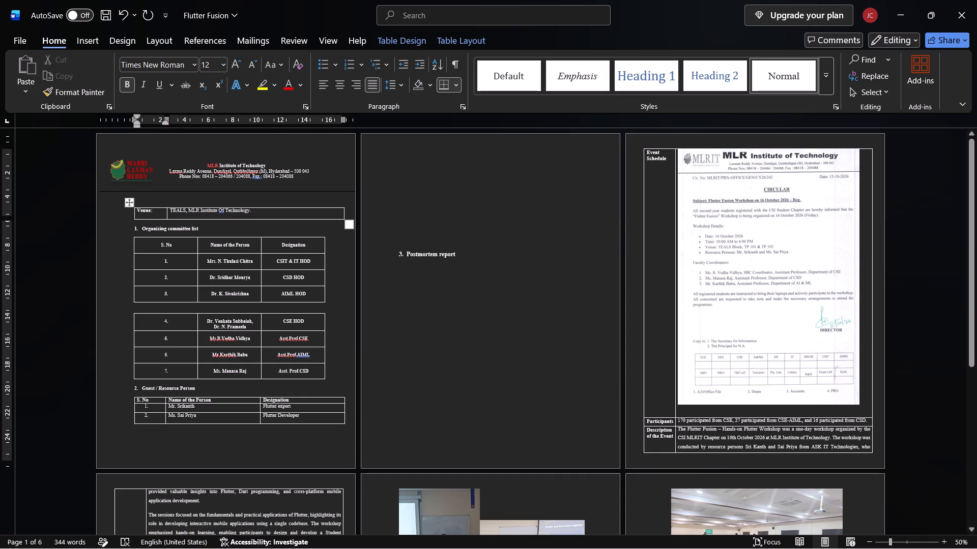
pyautogui.moveTo(112, 199); pyautogui.dragTo(261, 382)
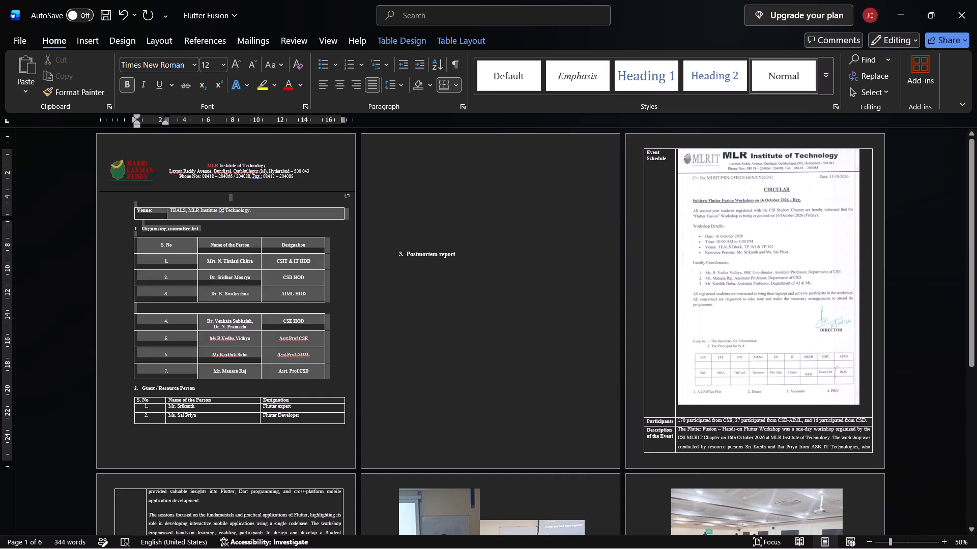
pyautogui.moveTo(261, 382); pyautogui.dragTo(302, 425)
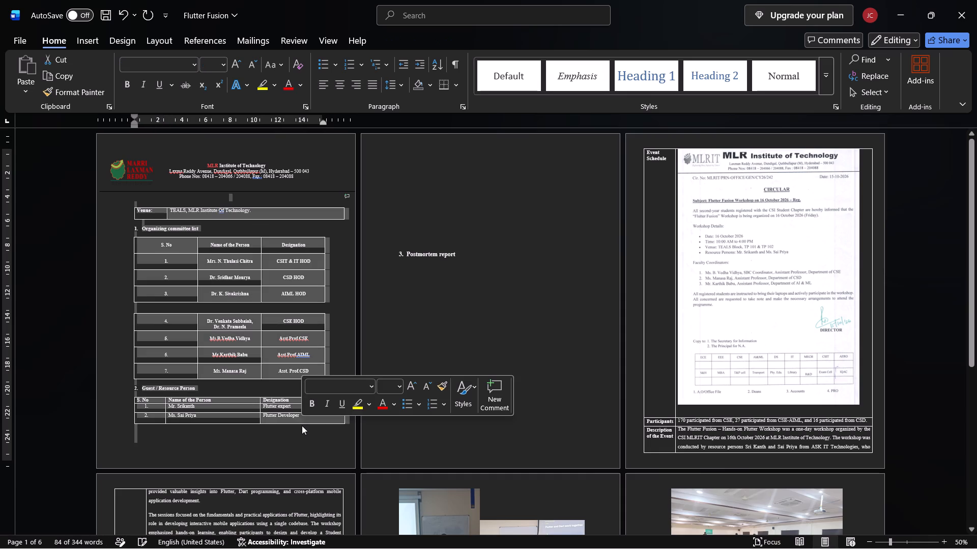
pyautogui.press('Delete')
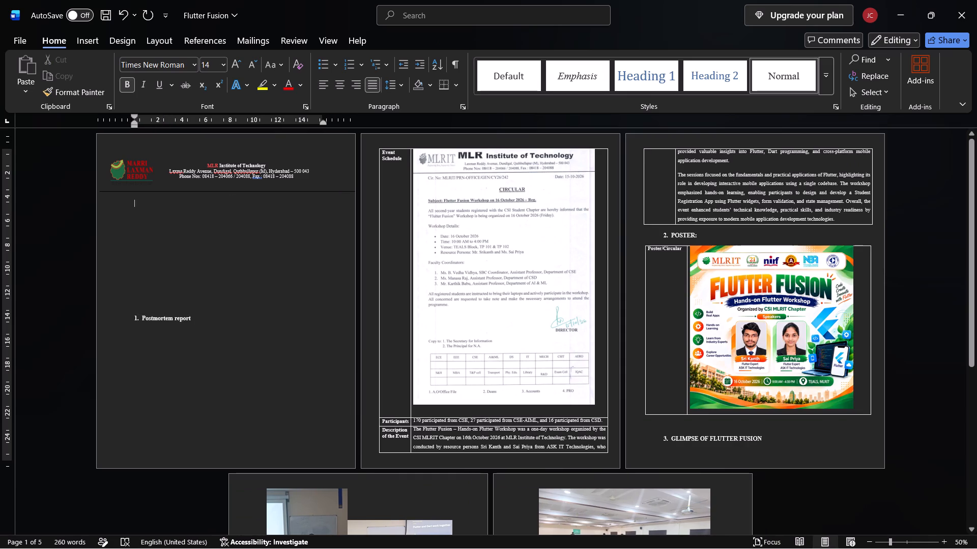
# Remove the paragraph break after the Postmortem report heading, merging the heading into the Event Schedule cell.
pyautogui.click(231, 332)
pyautogui.press('Delete')
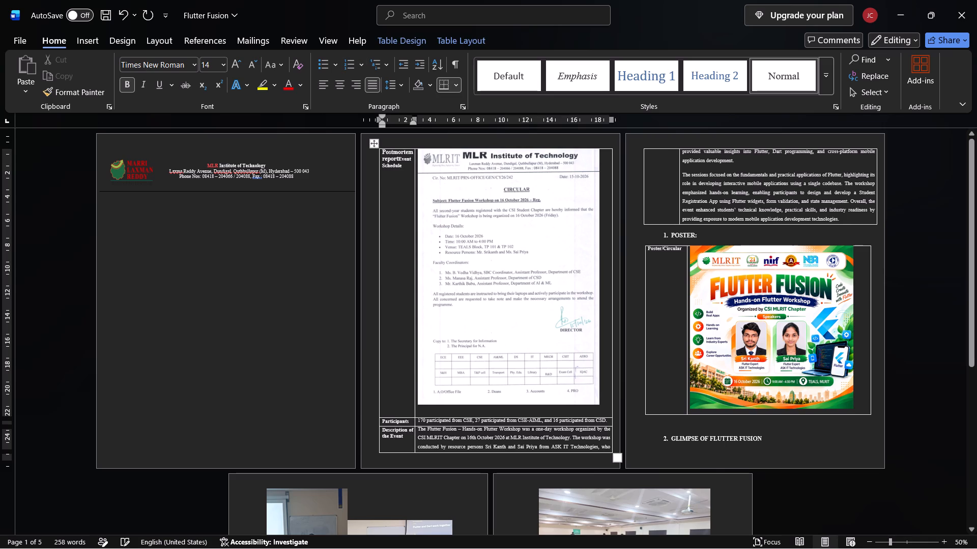
# Delete the circular image from the Event Schedule row and the poster image from the Poster/Circular row.
pyautogui.click(425, 185)
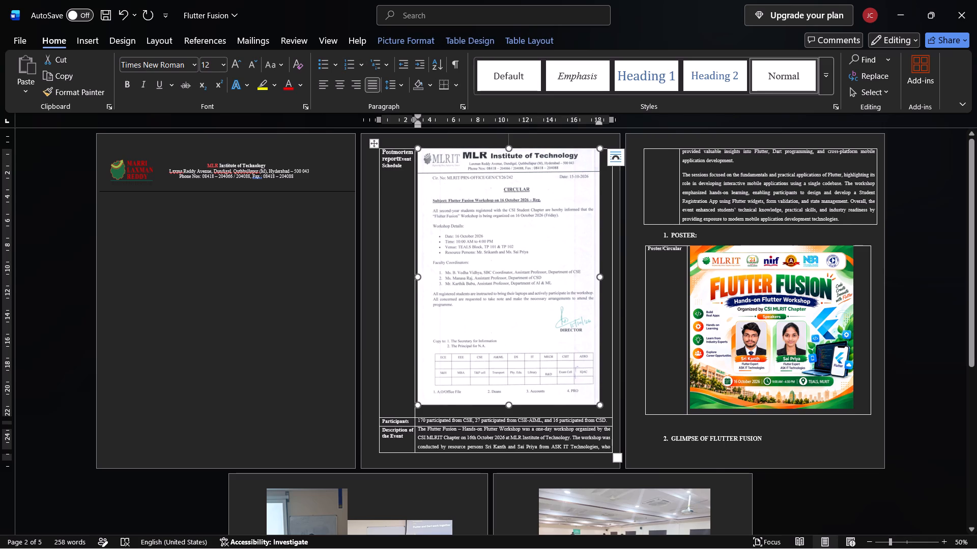
pyautogui.press('Delete')
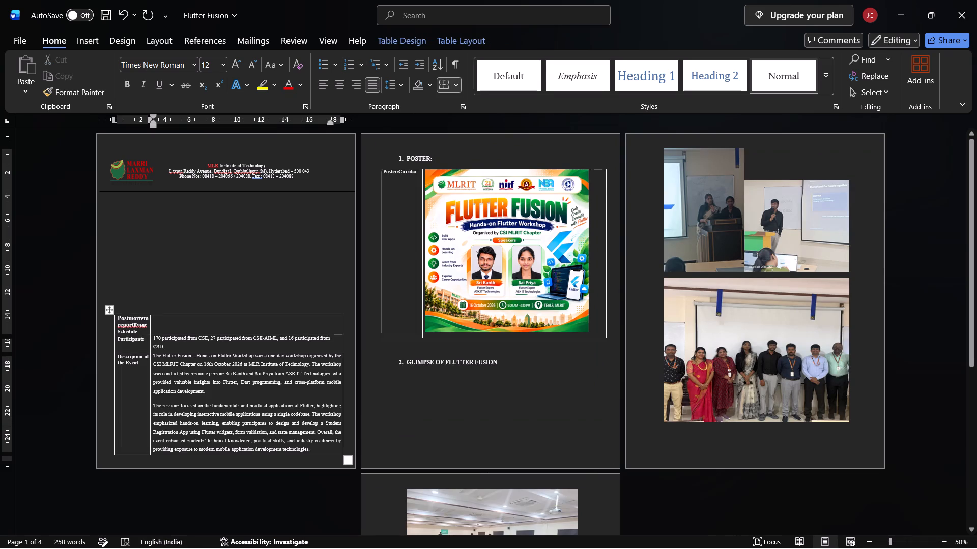
pyautogui.click(447, 254)
pyautogui.press('Delete')
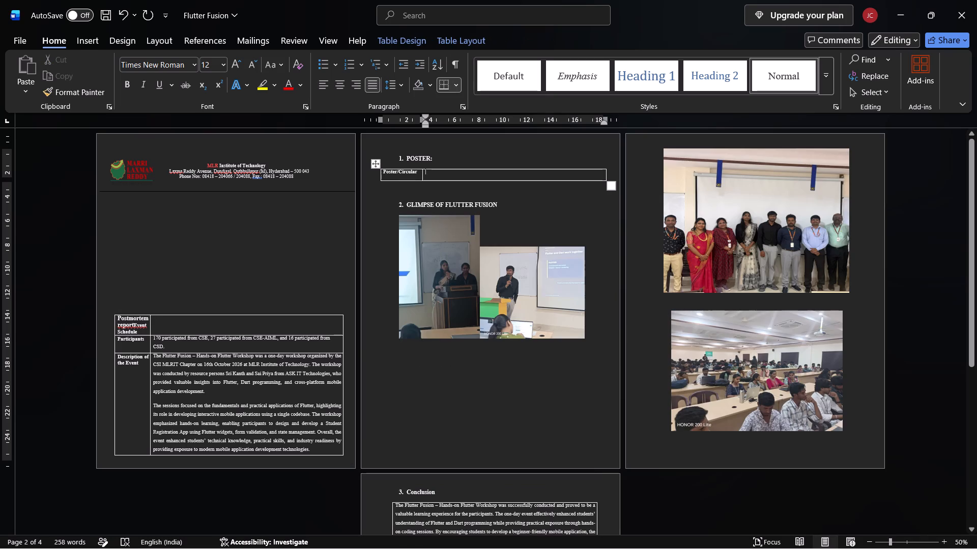
# Delete all the event photos and surplus blank lines between the GLIMPSE OF FLUTTER FUSION and Conclusion headings.
pyautogui.click(468, 309)
pyautogui.press('Delete')
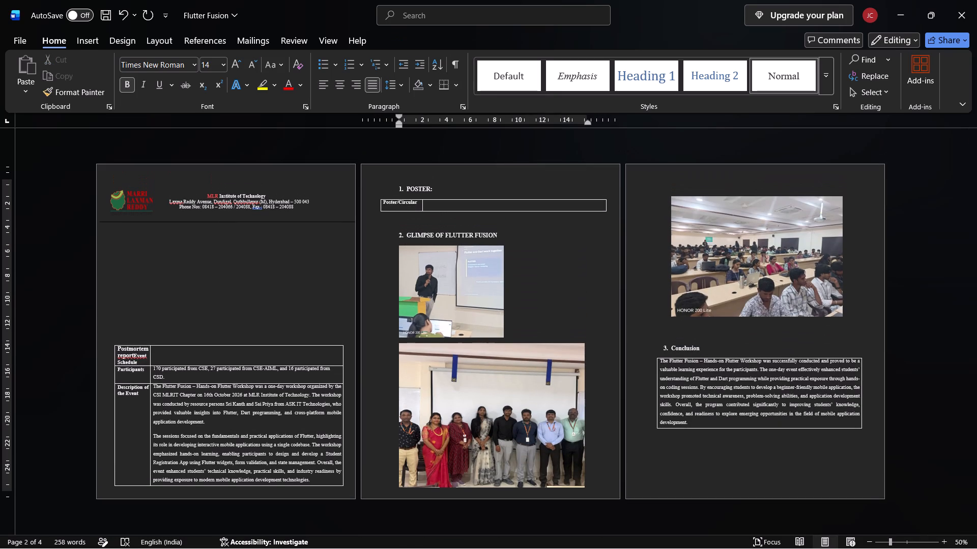
pyautogui.press('Delete')
pyautogui.press('Delete')
pyautogui.press('Delete')
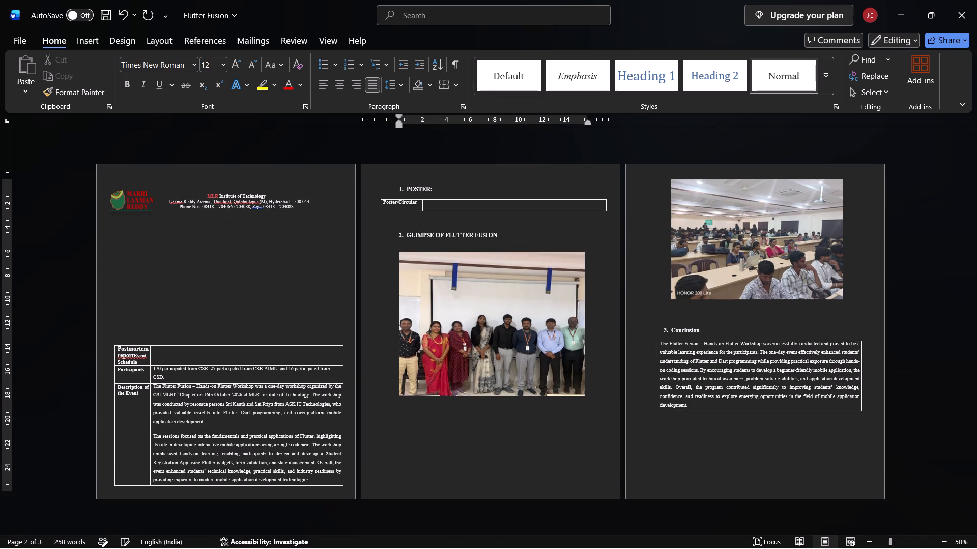
pyautogui.press('Delete')
pyautogui.press('Delete')
pyautogui.press('Delete')
pyautogui.press('Delete')
pyautogui.press('Delete')
pyautogui.press('Delete')
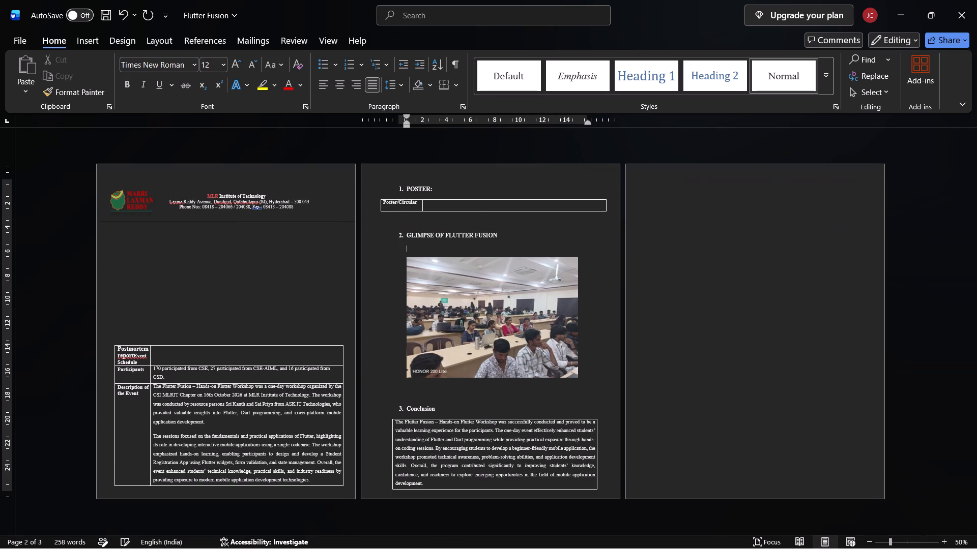
pyautogui.press('Delete')
pyautogui.press('Delete')
pyautogui.press('Delete')
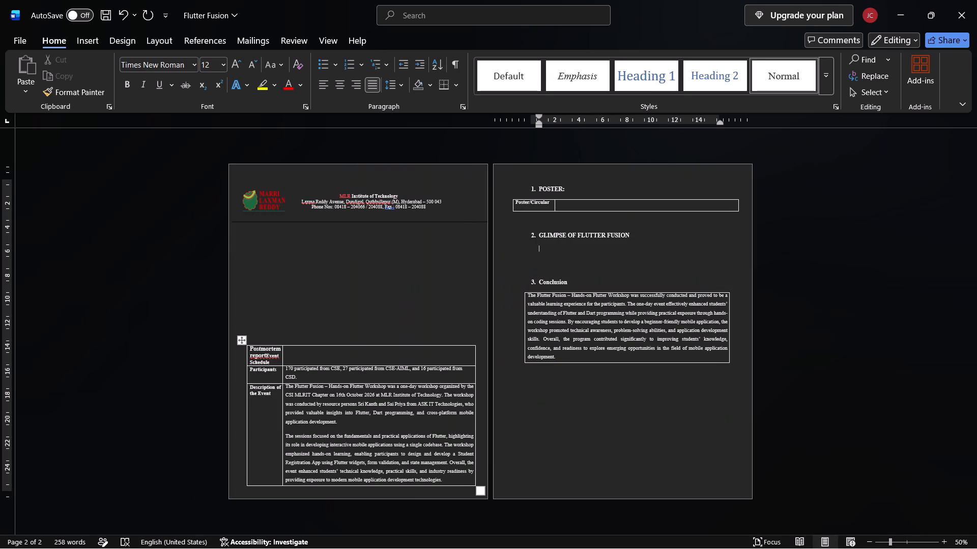
# Clear all the text from the Event Schedule, Participants and Description of the Event rows of the table.
pyautogui.moveTo(245, 346); pyautogui.dragTo(352, 420)
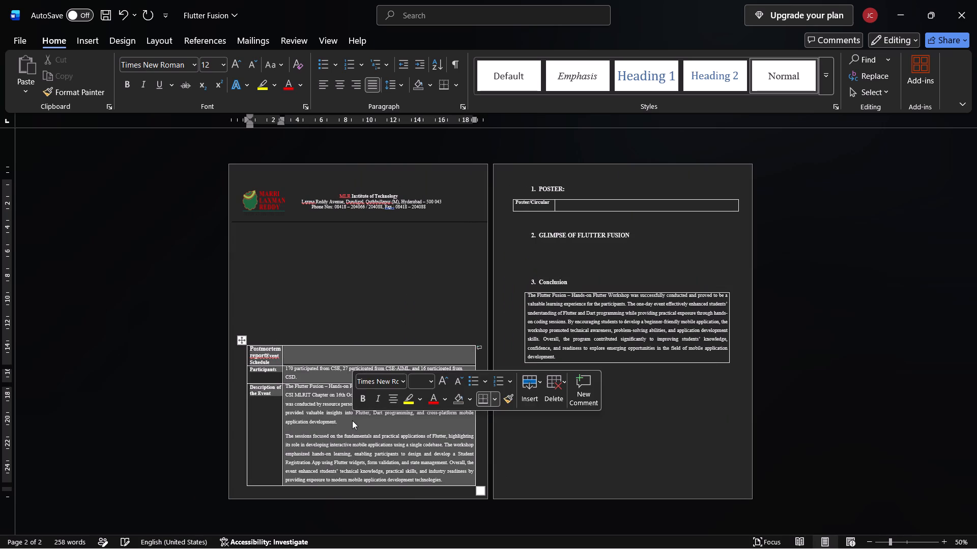
pyautogui.press('Delete')
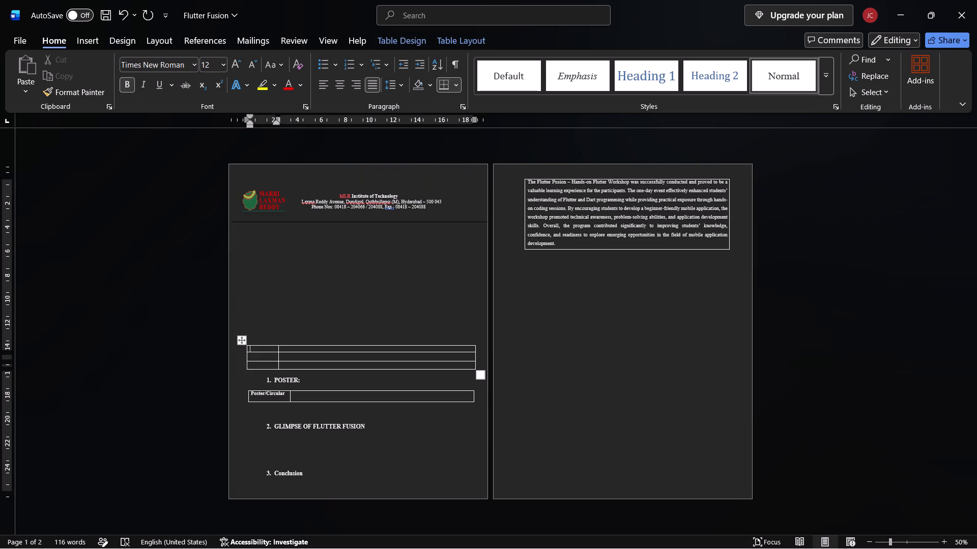
# Delete everything from the emptied three-row table down to the Conclusion heading, including the POSTER and GLIMPSE OF FLUTTER FUSION sections.
pyautogui.moveTo(366, 466); pyautogui.dragTo(235, 359)
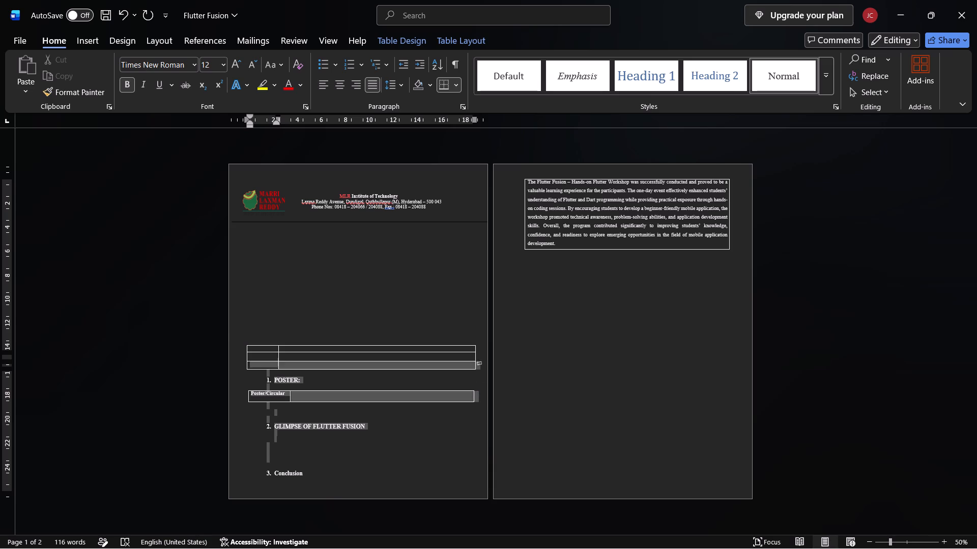
pyautogui.moveTo(235, 359); pyautogui.dragTo(230, 343)
pyautogui.press('Delete')
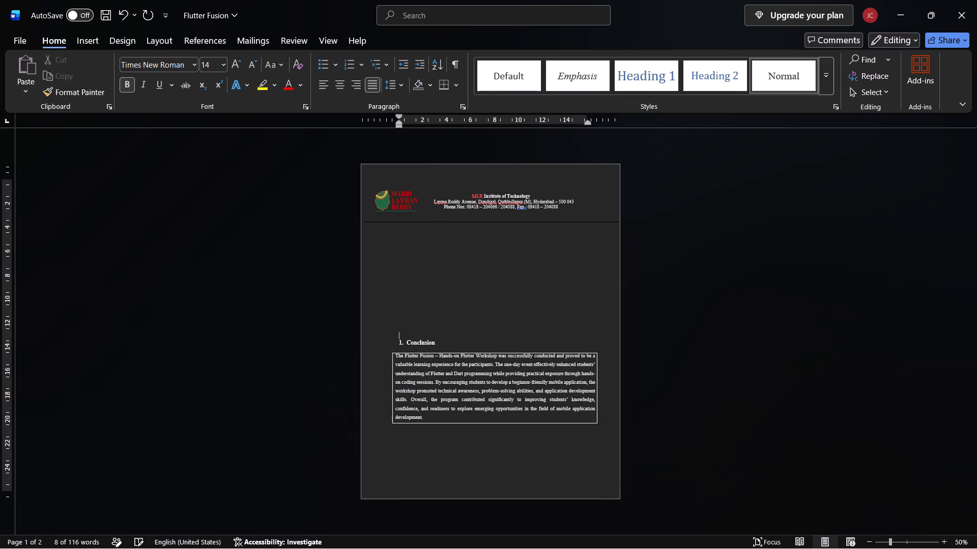
# Delete the Conclusion heading together with its bordered paragraph.
pyautogui.moveTo(464, 429); pyautogui.dragTo(429, 409)
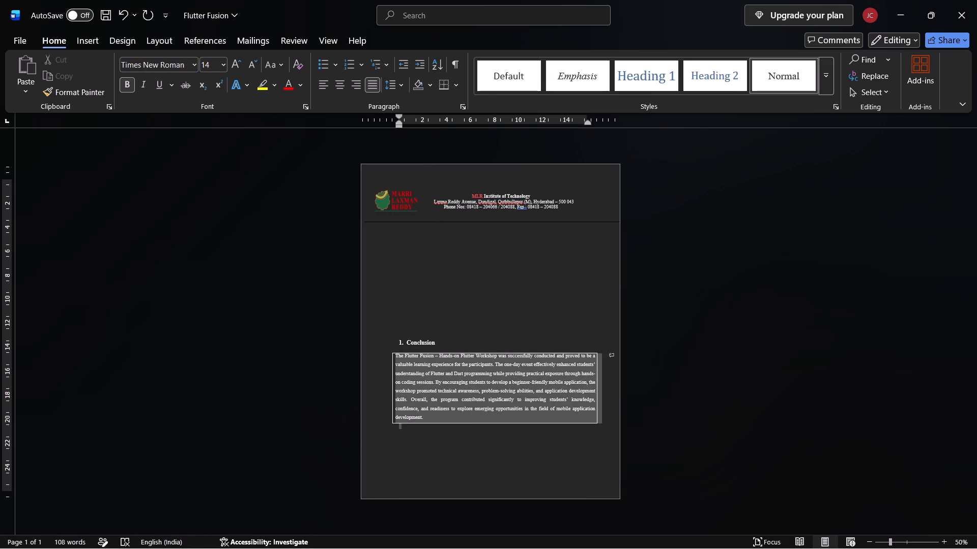
pyautogui.moveTo(429, 409); pyautogui.dragTo(379, 335)
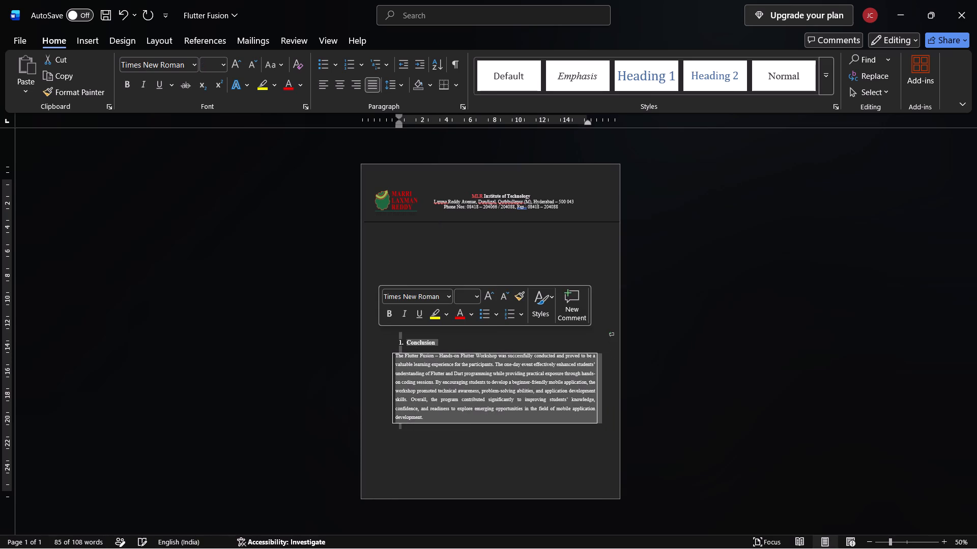
pyautogui.press('Delete')
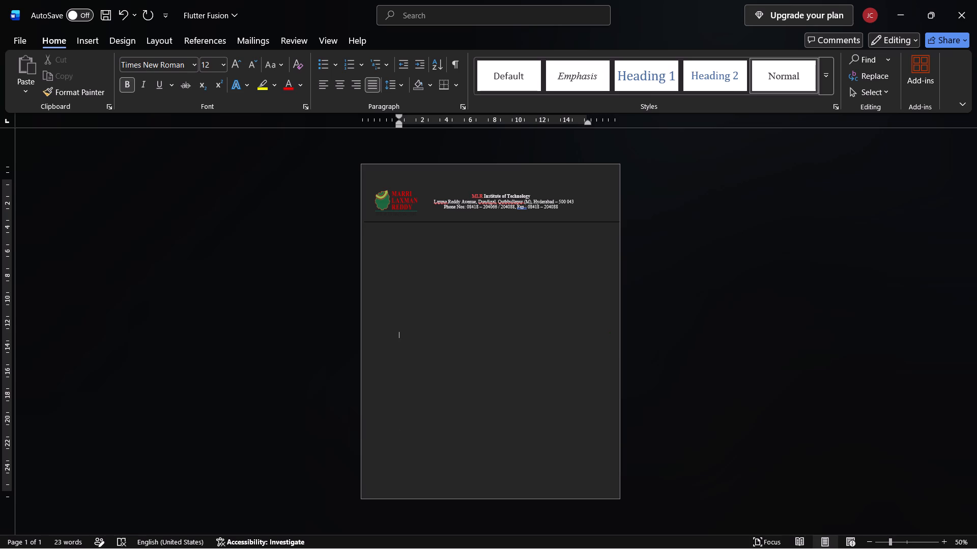
# Place the text cursor in the blank body area just below the letterhead line.
pyautogui.click(461, 233)
# Add the title PERMISSION LETTERS in capitals on the first line below the letterhead rule, roughly centred with leading spaces.
pyautogui.keyDown('ctrl'); pyautogui.scroll(5, 461, 233); pyautogui.keyUp('ctrl')
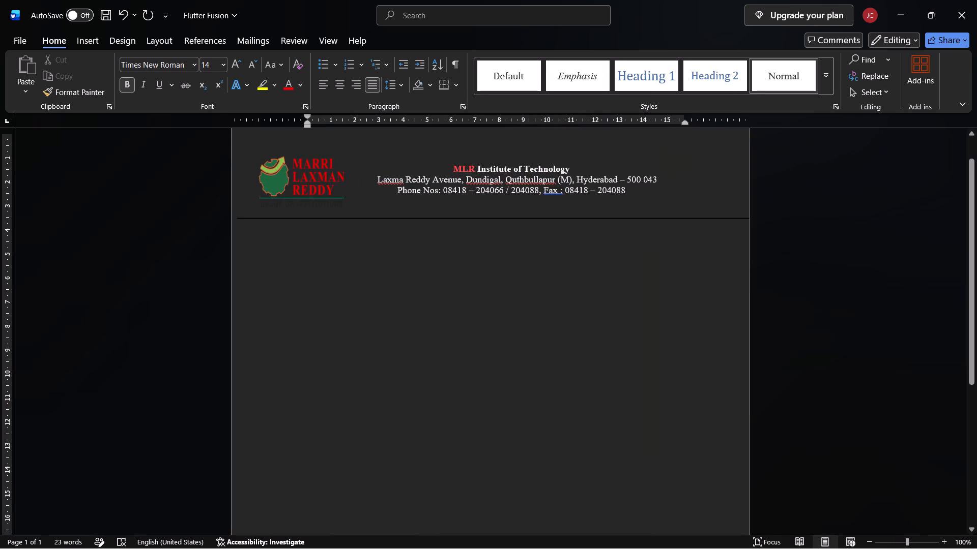
pyautogui.click(448, 235)
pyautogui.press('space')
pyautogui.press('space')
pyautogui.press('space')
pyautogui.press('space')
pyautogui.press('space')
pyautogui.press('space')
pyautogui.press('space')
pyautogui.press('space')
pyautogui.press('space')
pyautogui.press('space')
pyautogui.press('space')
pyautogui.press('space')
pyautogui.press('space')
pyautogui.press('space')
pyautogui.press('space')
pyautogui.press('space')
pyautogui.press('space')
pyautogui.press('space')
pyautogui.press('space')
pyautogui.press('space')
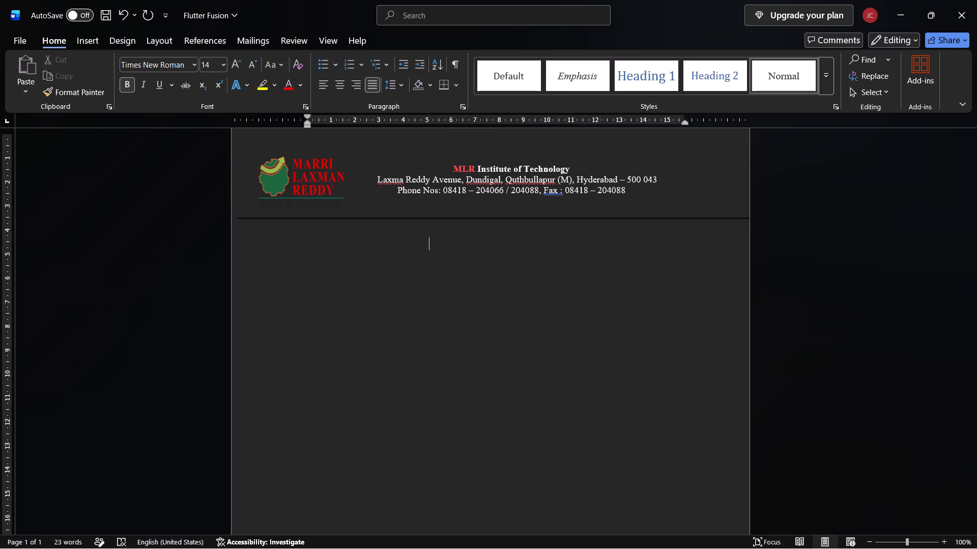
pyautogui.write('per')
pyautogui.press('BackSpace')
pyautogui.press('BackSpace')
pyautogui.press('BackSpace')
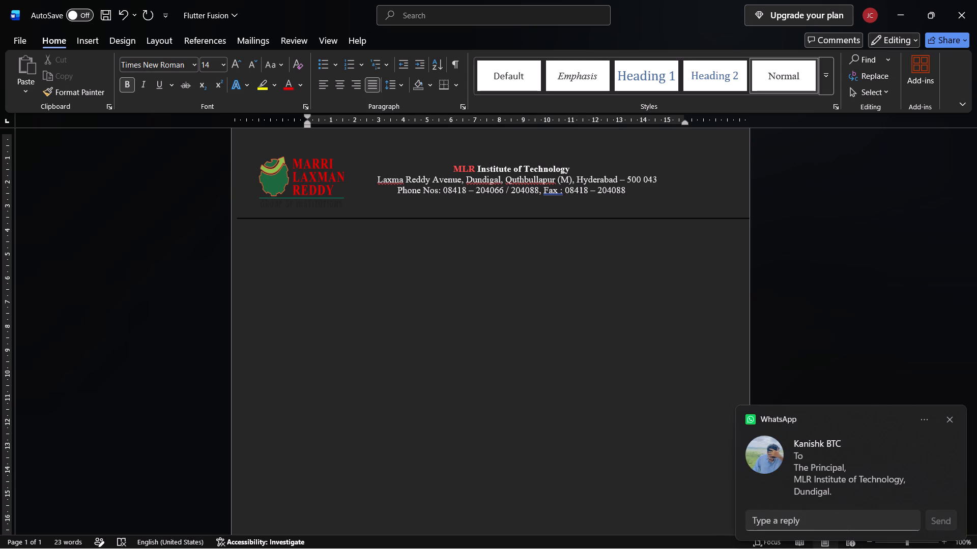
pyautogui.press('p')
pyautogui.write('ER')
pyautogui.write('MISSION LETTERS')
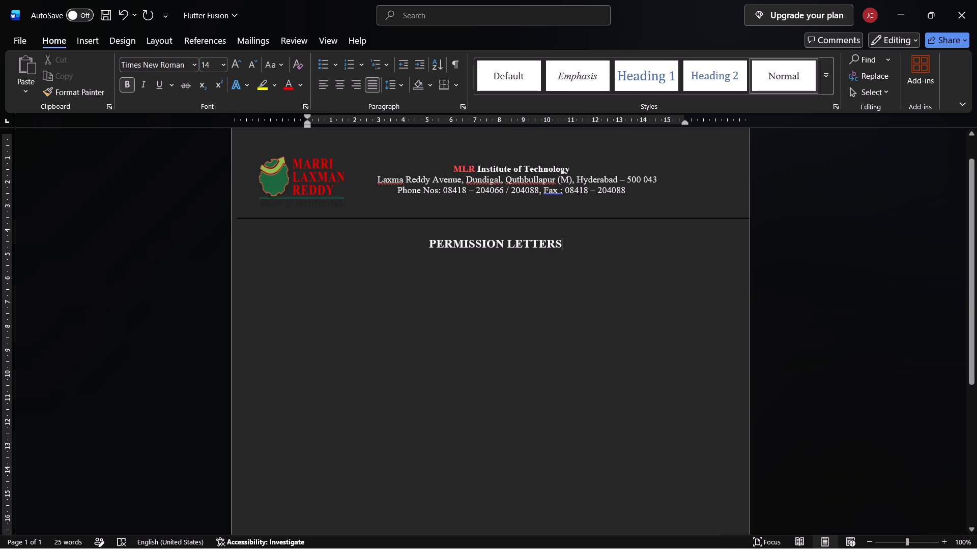
# Place the text cursor in the blank body area below the PERMISSION LETTERS title.
pyautogui.click(400, 291)
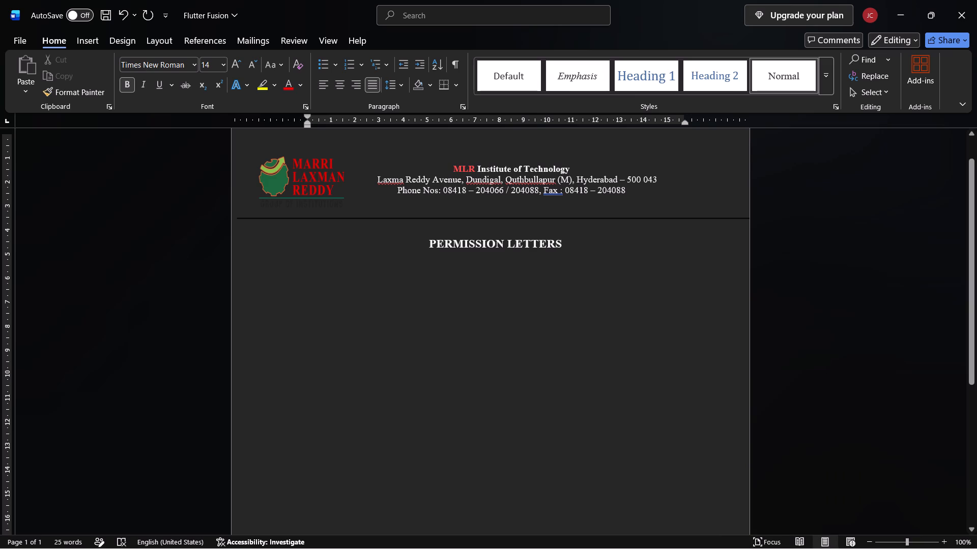
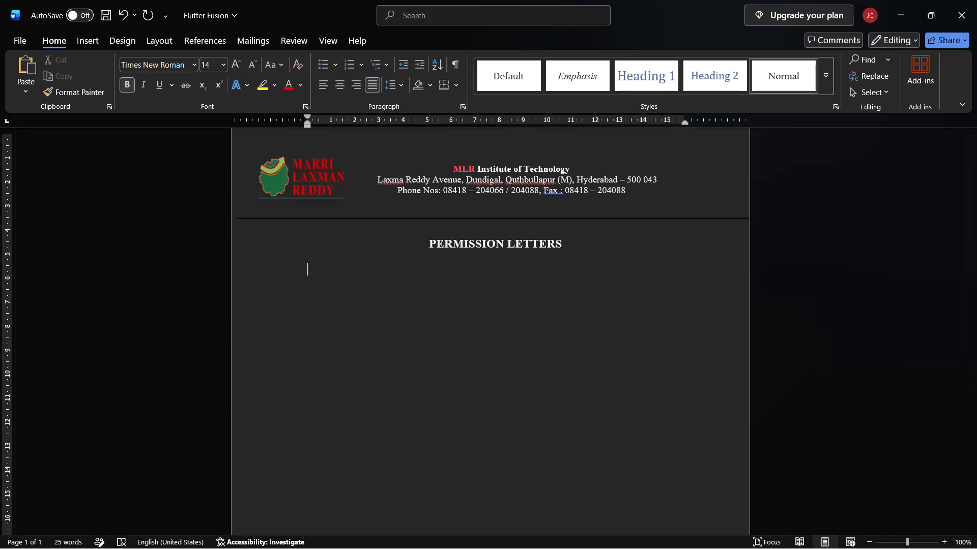
# Paste the copied letter requesting permission to arrange food for event guests on a new line below the PERMISSION LETTERS heading.
pyautogui.press('Return')
pyautogui.hotkey('ctrl', 'v')
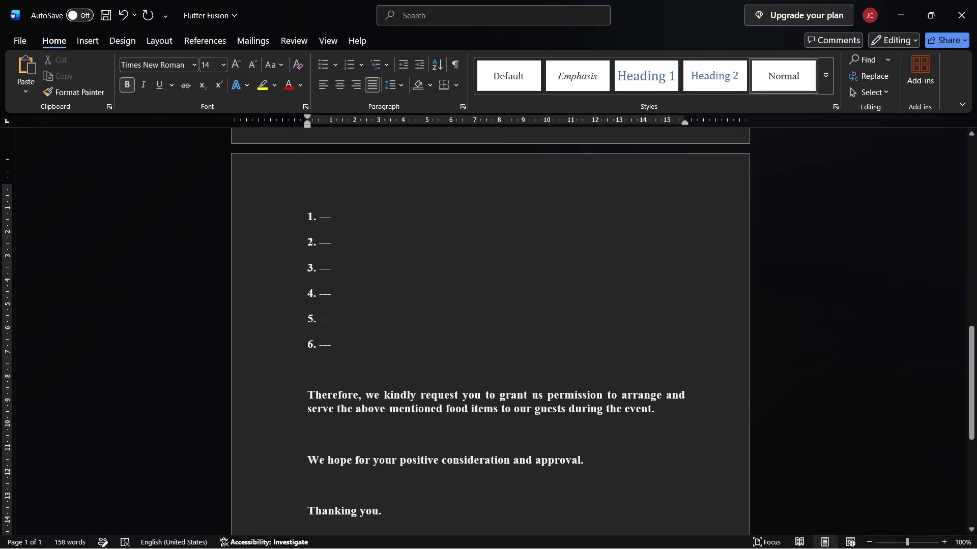
# Remove the blank line between the Dundigal address line and the Date line of the letter.
pyautogui.keyDown('ctrl'); pyautogui.scroll(-4, 368, 309); pyautogui.keyUp('ctrl')
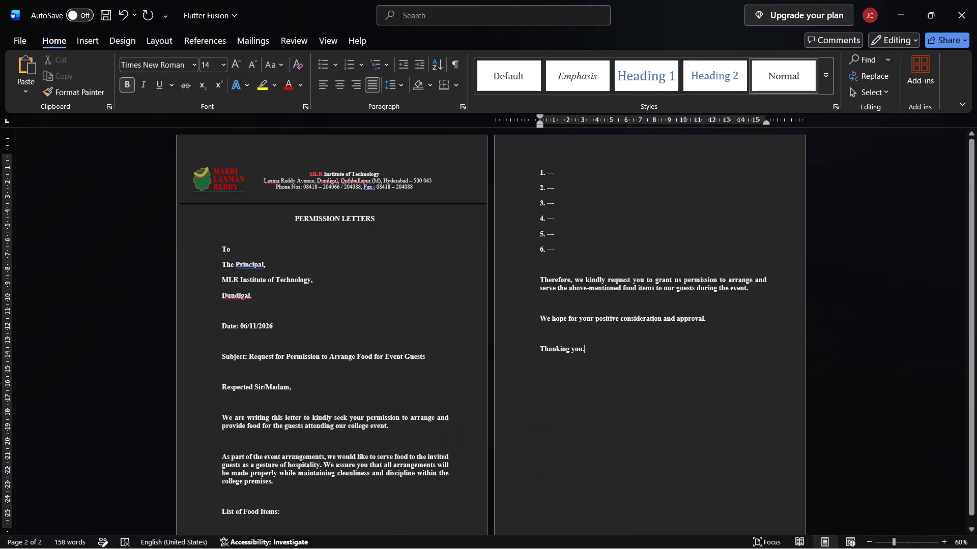
pyautogui.click(229, 312)
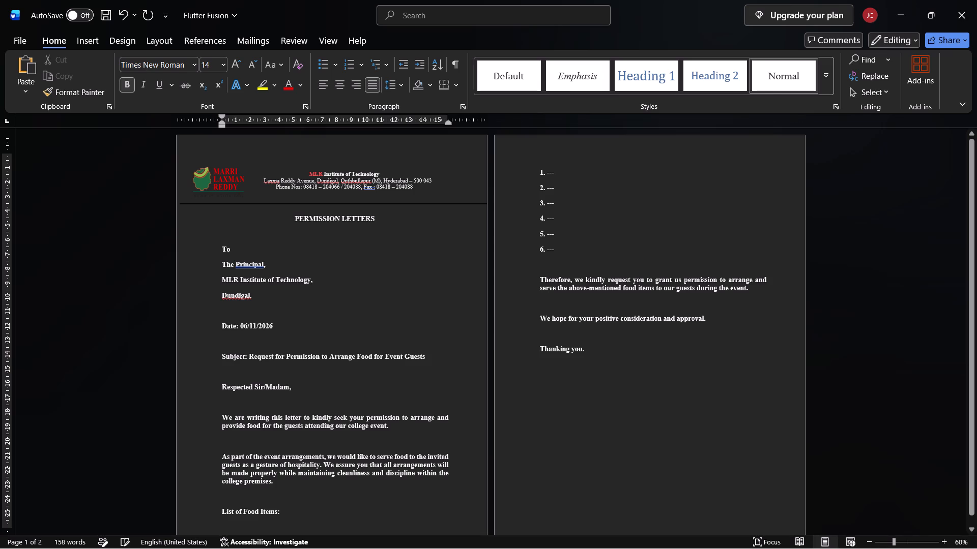
pyautogui.press('BackSpace')
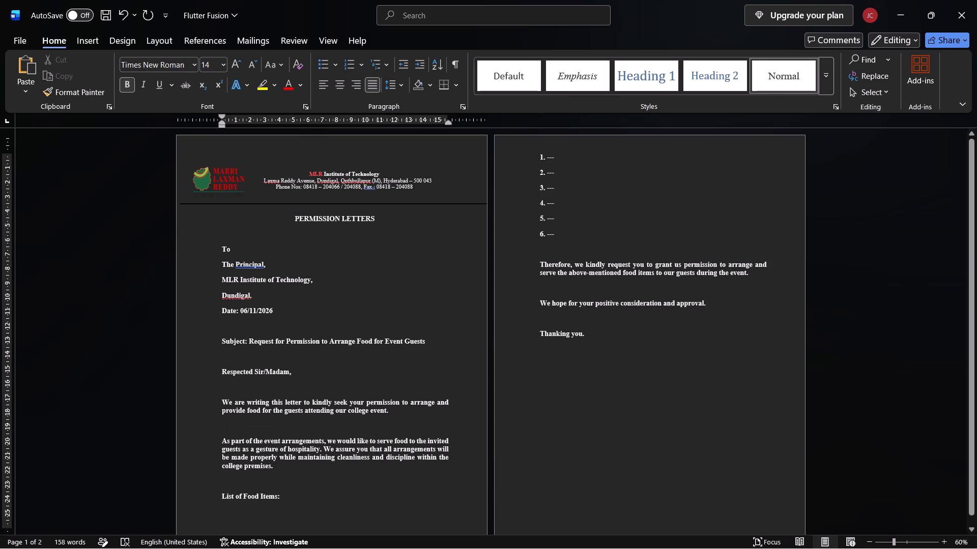
# Remove the blank lines separating the letter's paragraphs from the Date line down to the first numbered food item.
pyautogui.click(225, 332)
pyautogui.press('BackSpace')
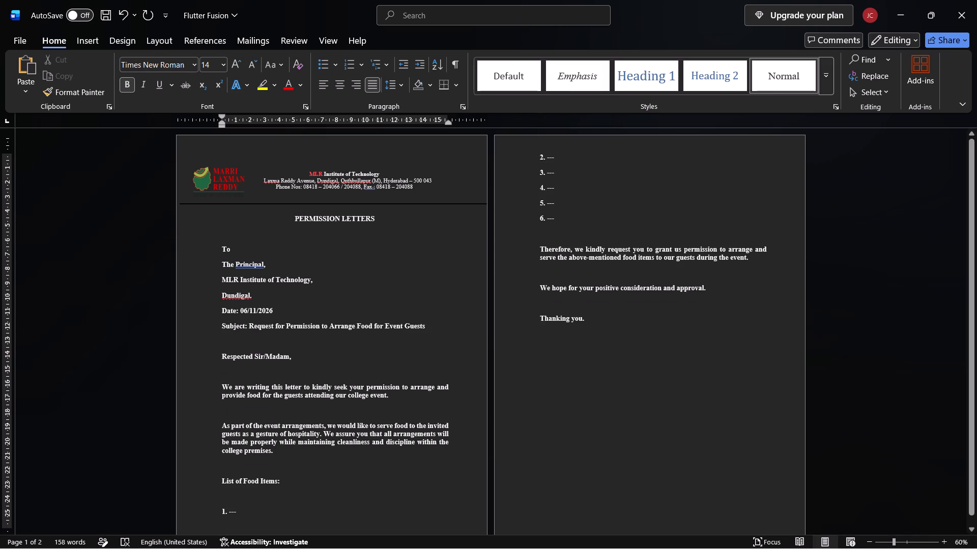
pyautogui.click(226, 338)
pyautogui.press('BackSpace')
pyautogui.click(228, 360)
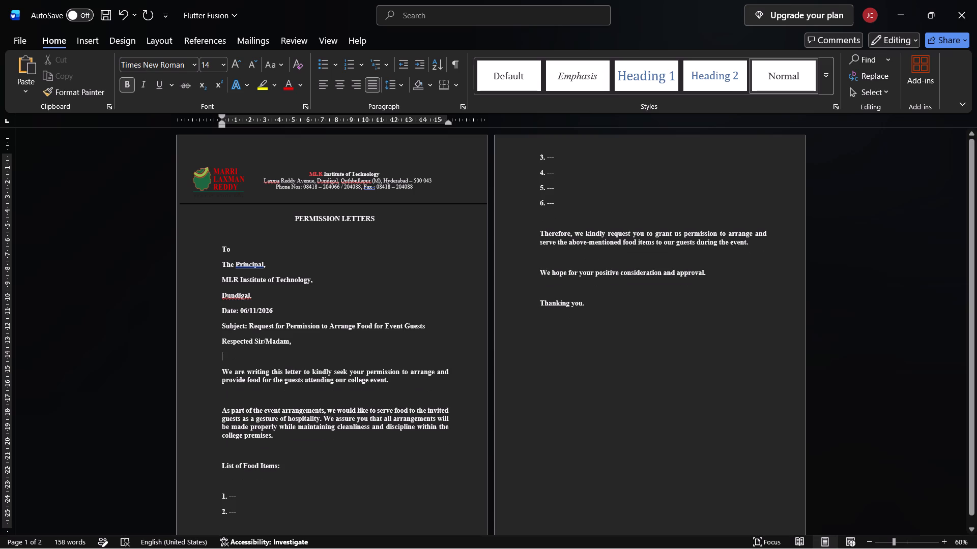
pyautogui.press('BackSpace')
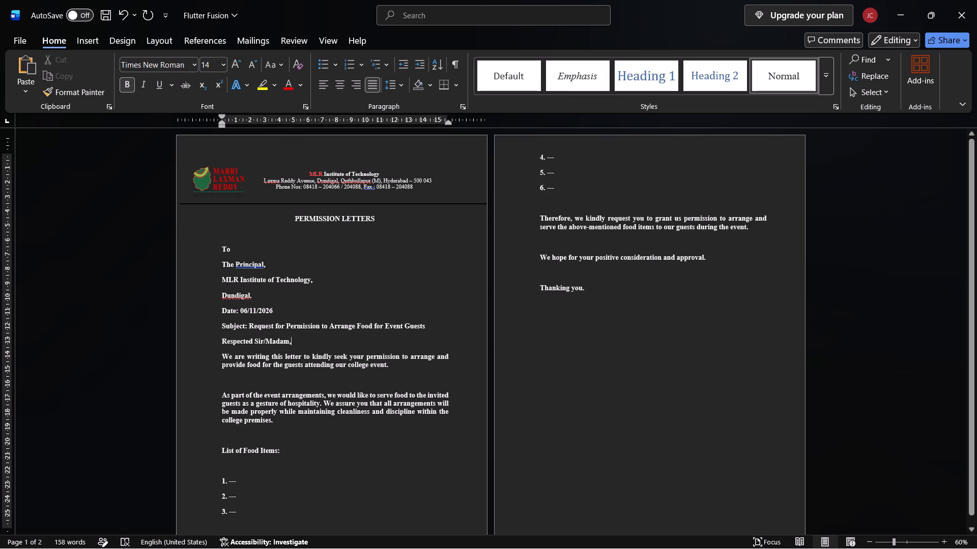
pyautogui.click(221, 383)
pyautogui.press('BackSpace')
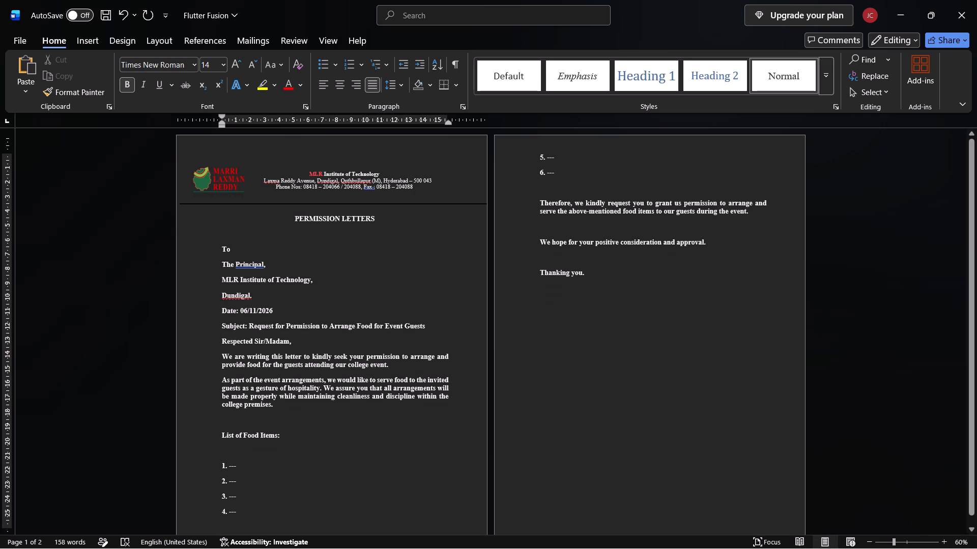
pyautogui.click(227, 419)
pyautogui.press('BackSpace')
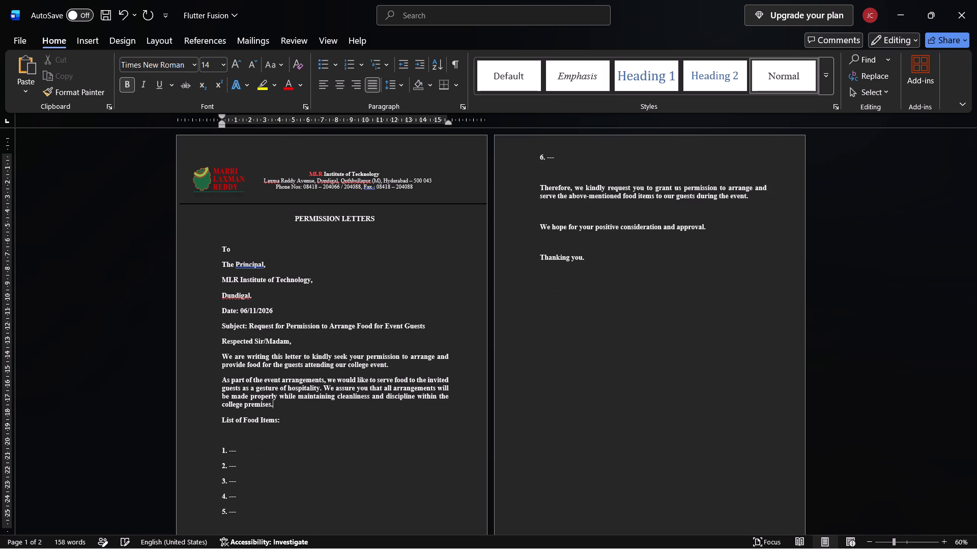
pyautogui.click(223, 441)
pyautogui.press('BackSpace')
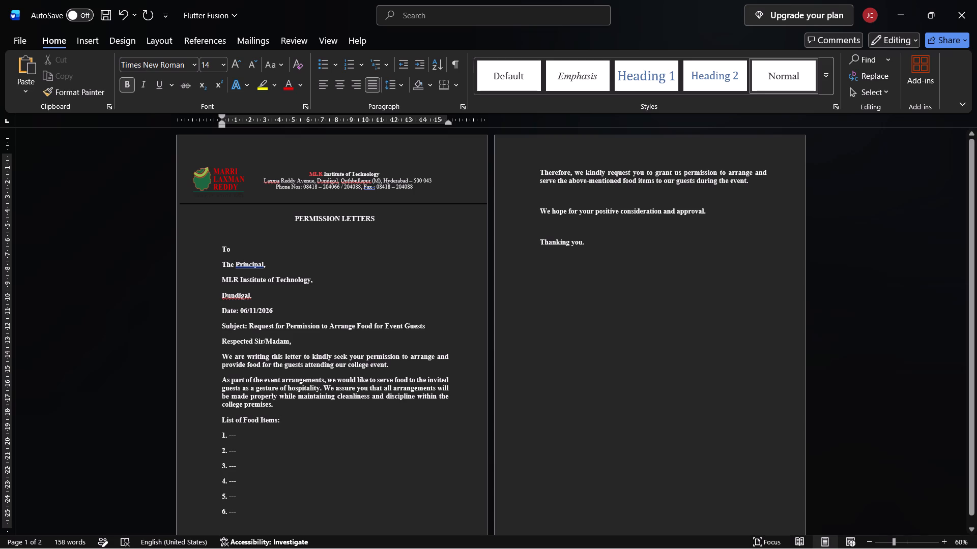
# Remove the blank lines between the three closing paragraphs, from "Therefore, we kindly request" to "Thanking you.".
pyautogui.scroll(-3, 430, 280)
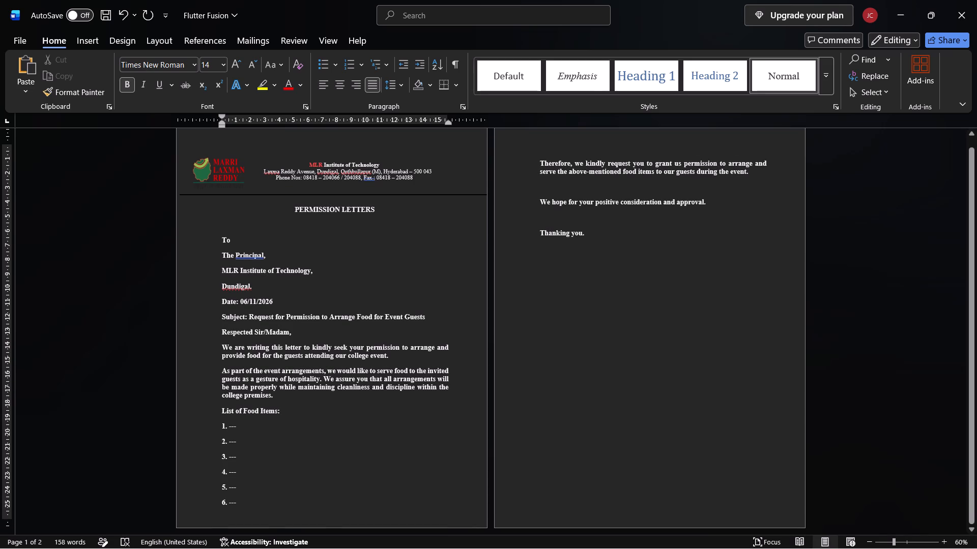
pyautogui.click(545, 221)
pyautogui.press('BackSpace')
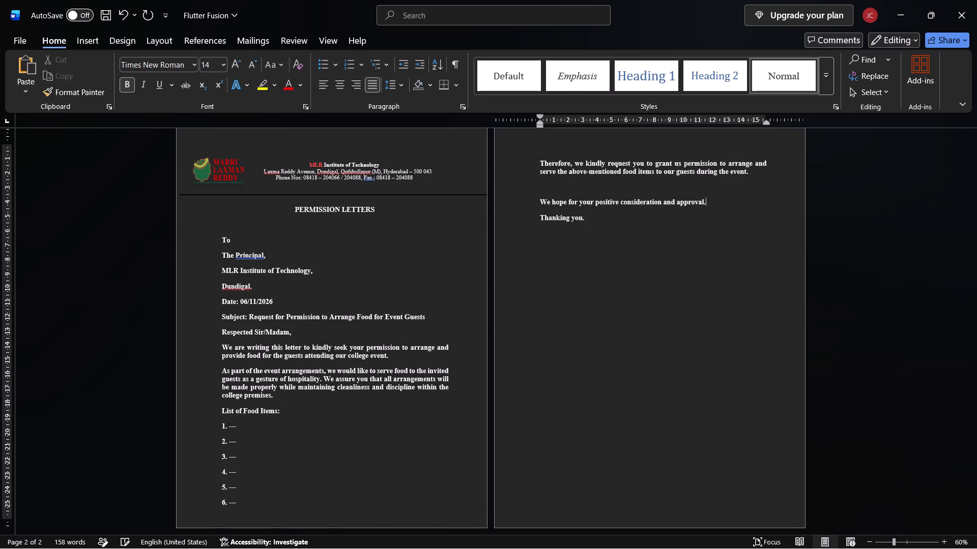
pyautogui.click(550, 182)
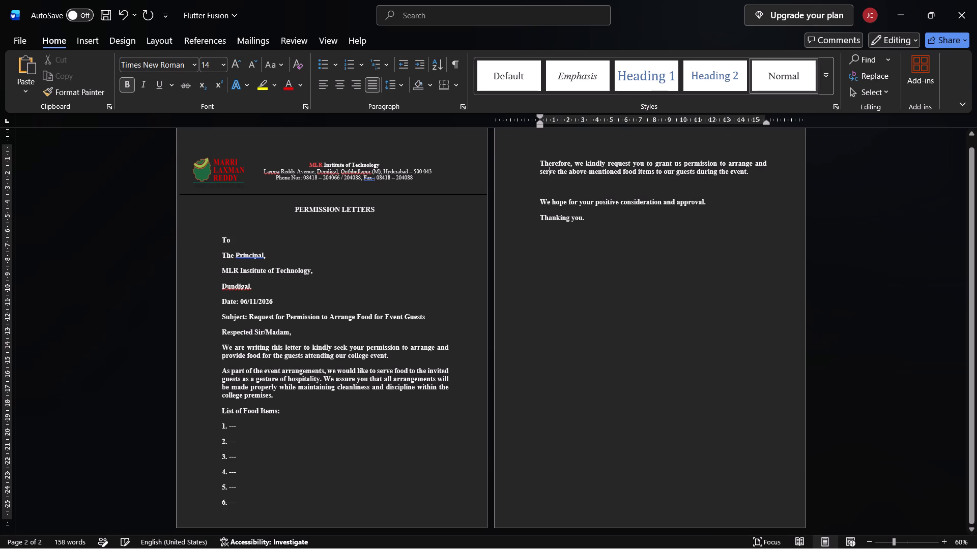
pyautogui.click(544, 190)
pyautogui.press('BackSpace')
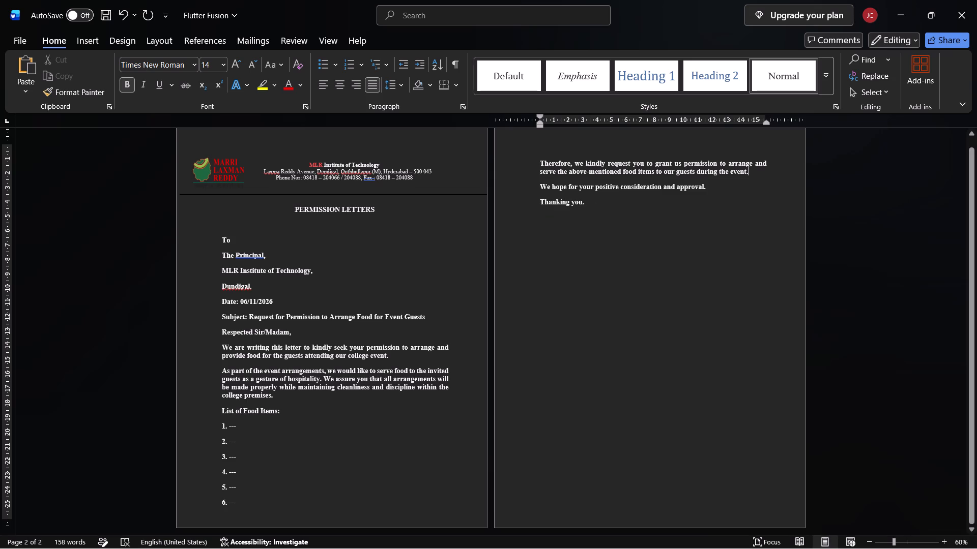
# Place the text cursor on the blank line a short distance below "Thanking you." on the second page.
pyautogui.click(292, 431)
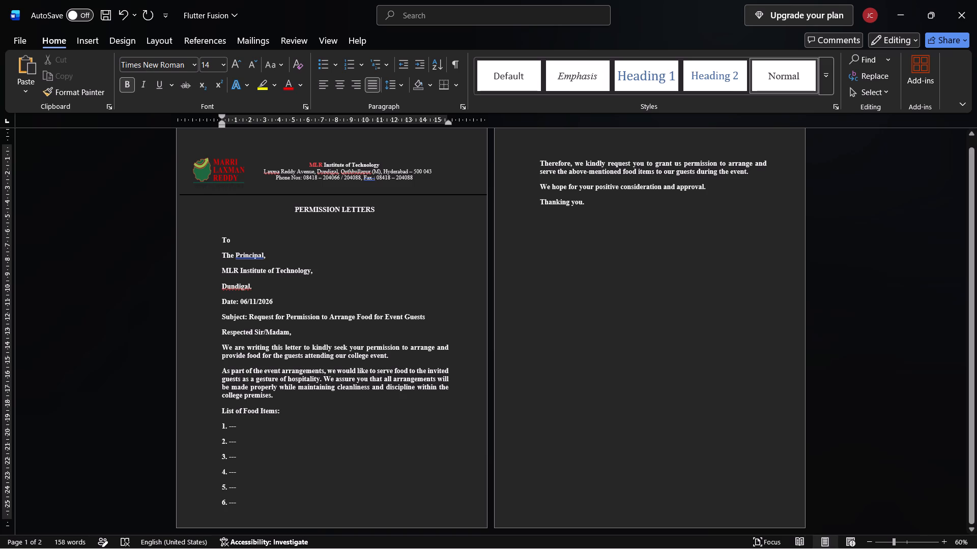
pyautogui.click(537, 245)
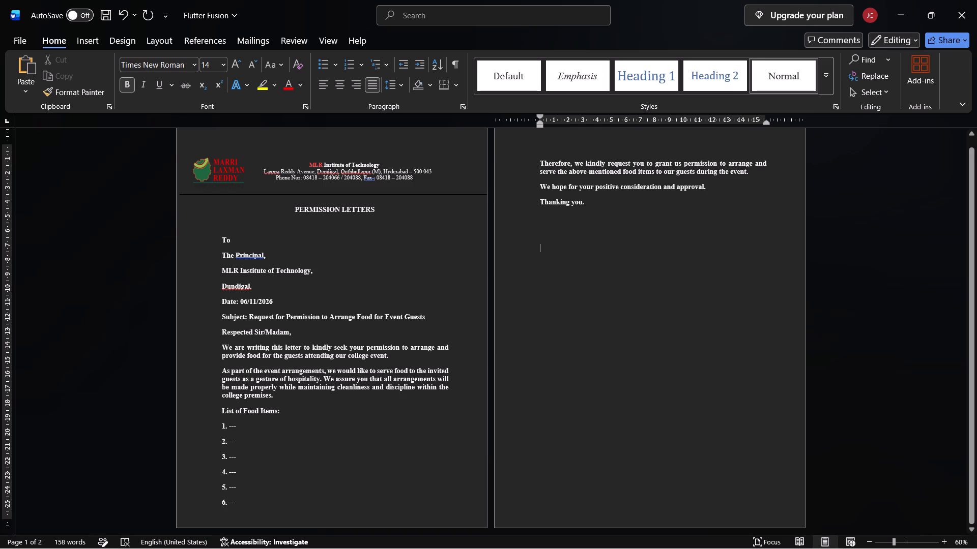
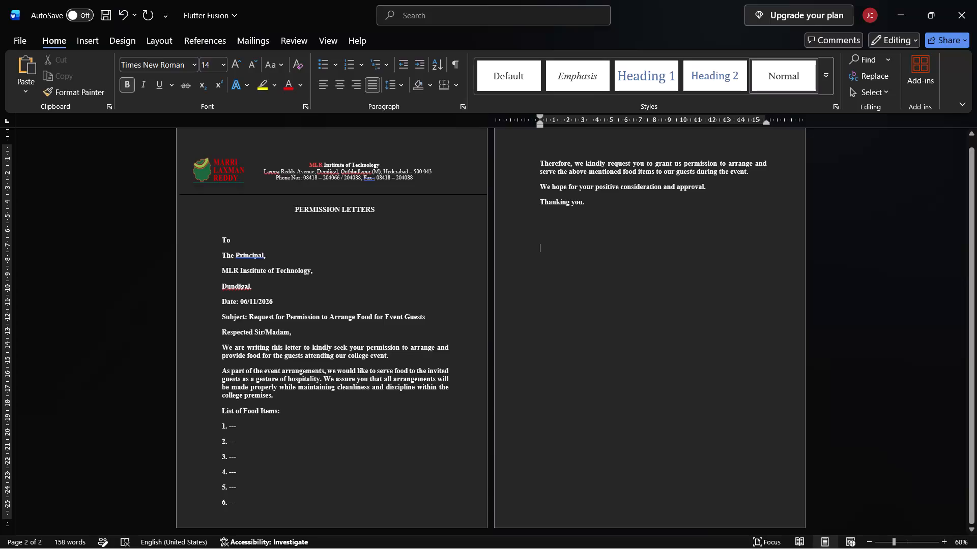
# Paste the copied auditorium permission letter for the Cyber Suraksha event below the food letter's closing "Thanking you." line.
pyautogui.hotkey('ctrl', 'v')
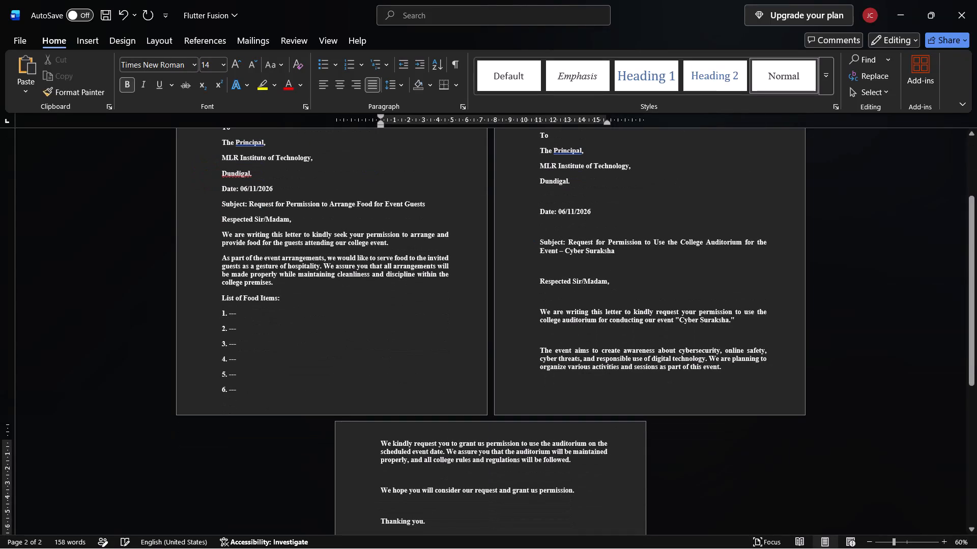
# Remove the blank lines between the auditorium letter's paragraphs, starting with the one above its Date line.
pyautogui.click(544, 202)
pyautogui.press('BackSpace')
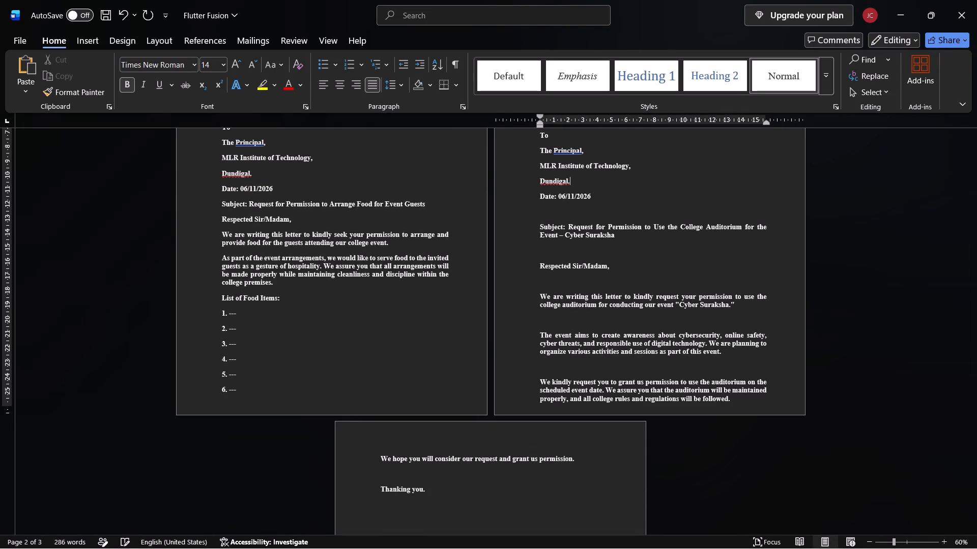
pyautogui.click(539, 210)
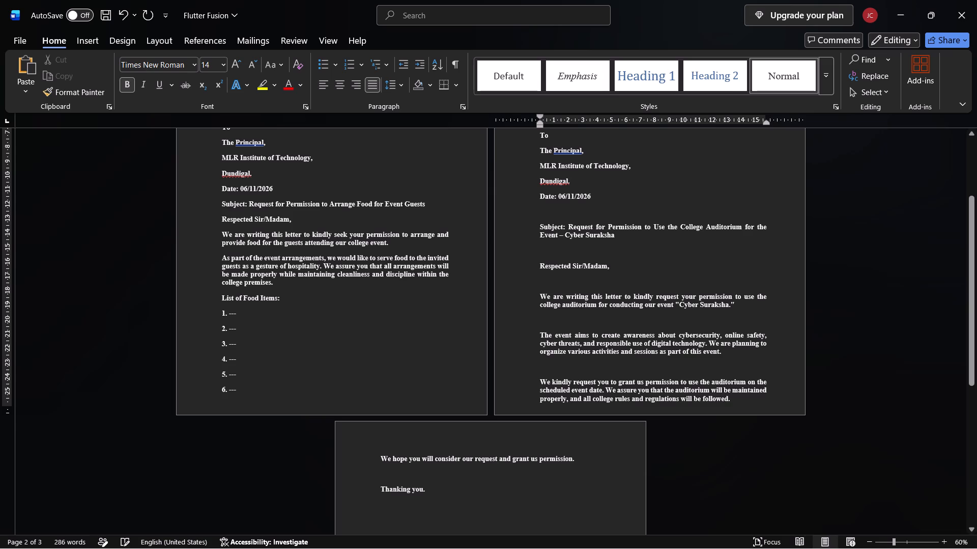
# Remove the blank lines between paragraphs of the auditorium request letter, from the Date line down to "We hope you will consider our request".
pyautogui.press('BackSpace')
pyautogui.click(543, 235)
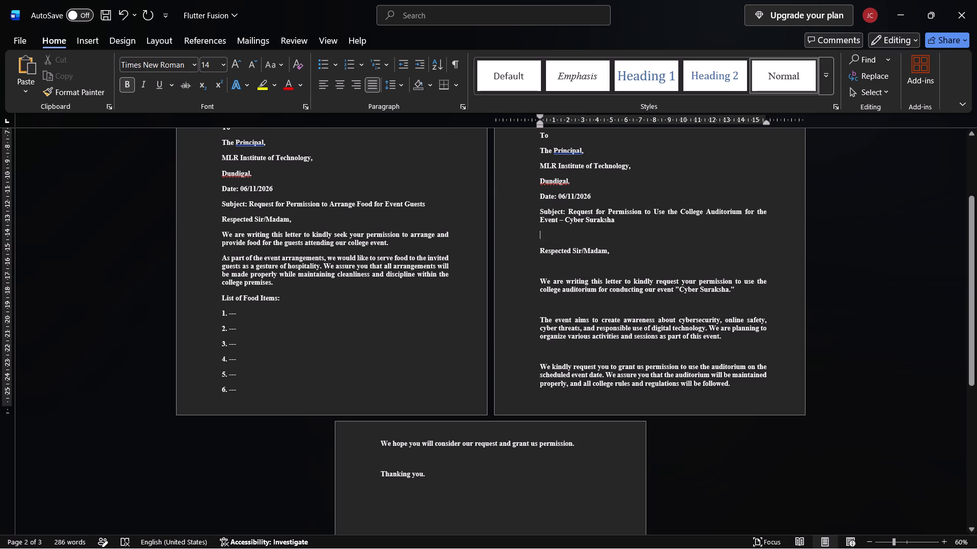
pyautogui.press('BackSpace')
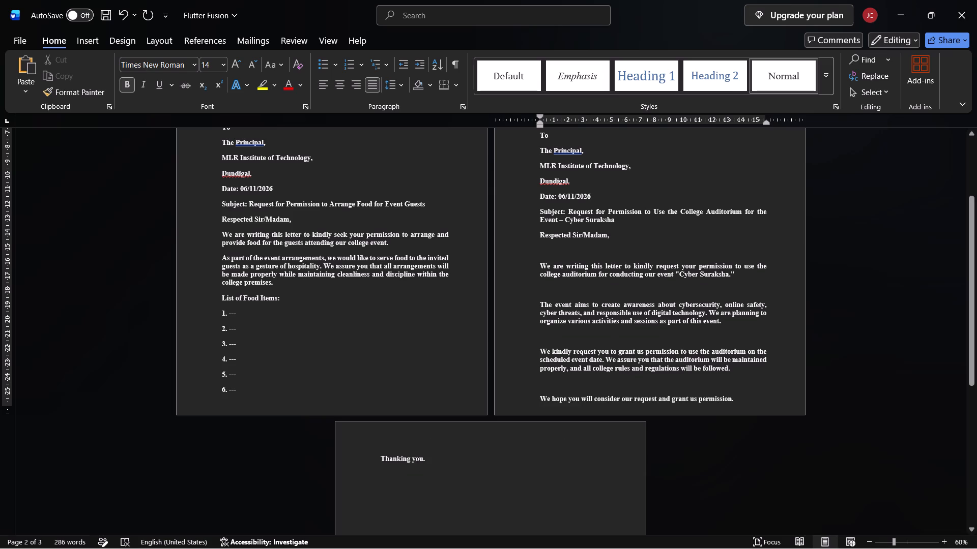
pyautogui.click(547, 253)
pyautogui.press('BackSpace')
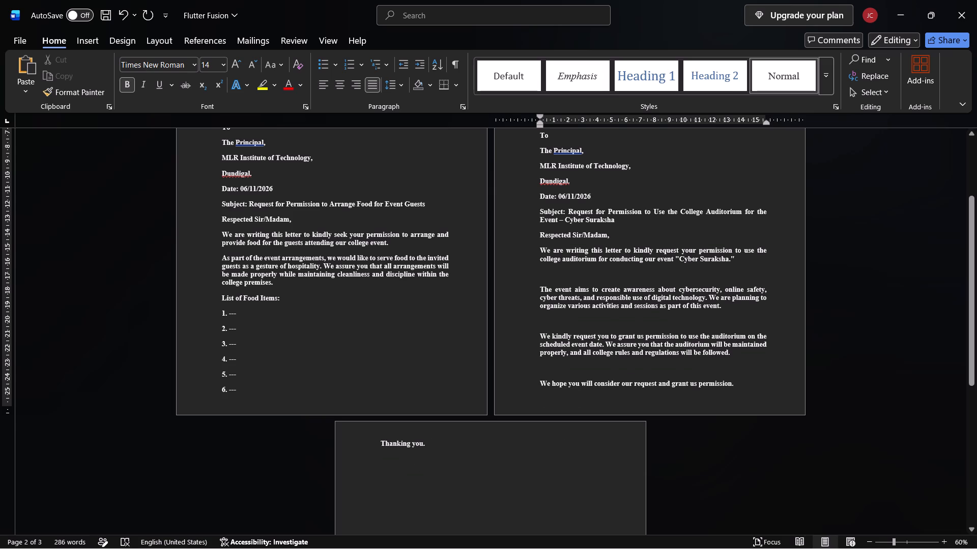
pyautogui.click(540, 272)
pyautogui.press('BackSpace')
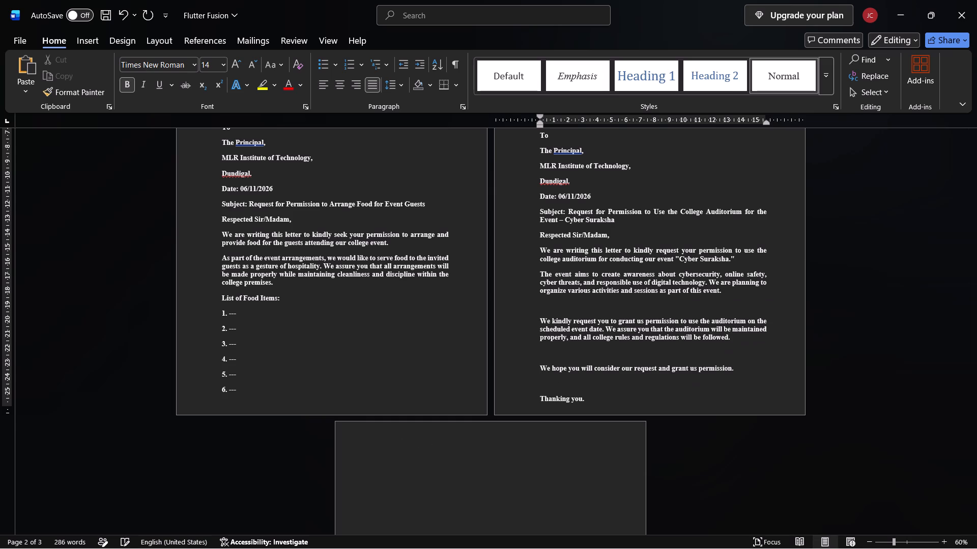
pyautogui.click(548, 303)
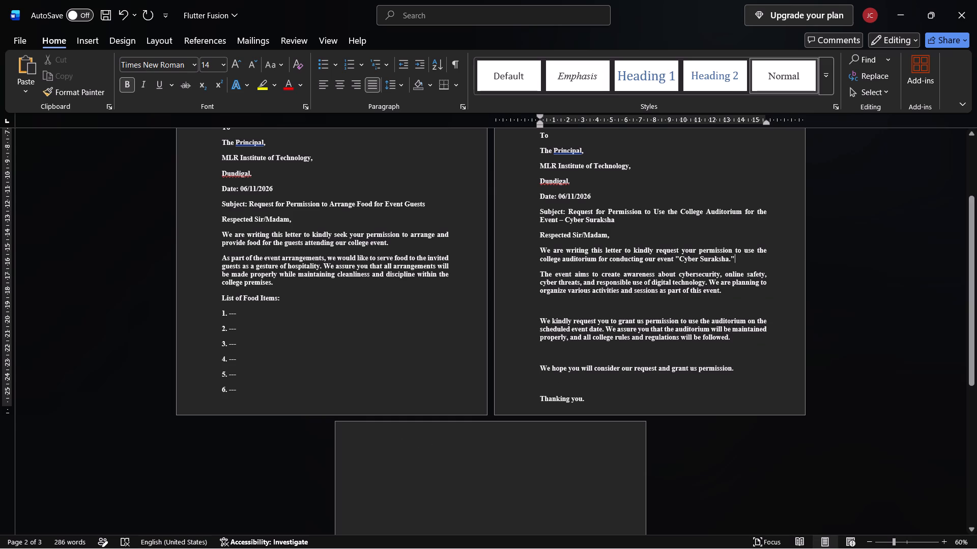
pyautogui.press('BackSpace')
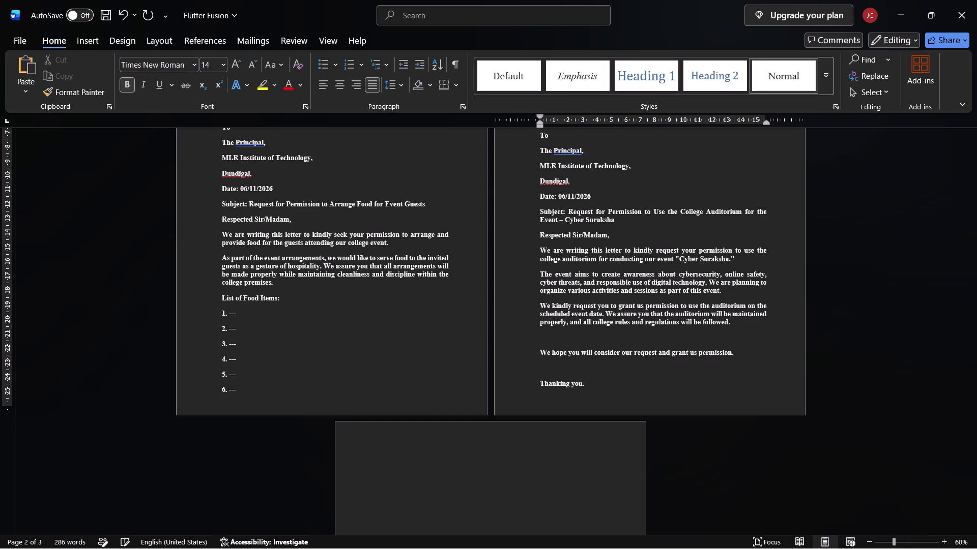
pyautogui.click(555, 338)
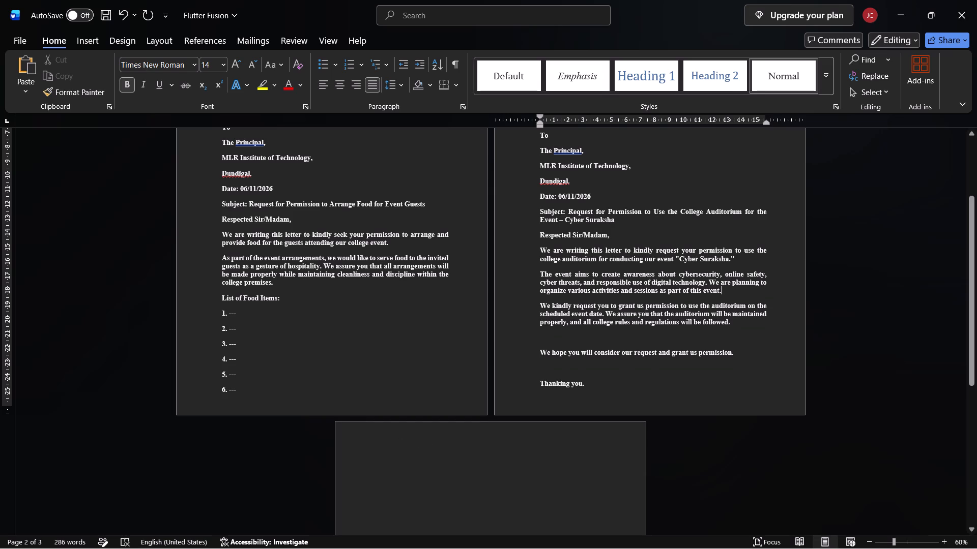
pyautogui.press('BackSpace')
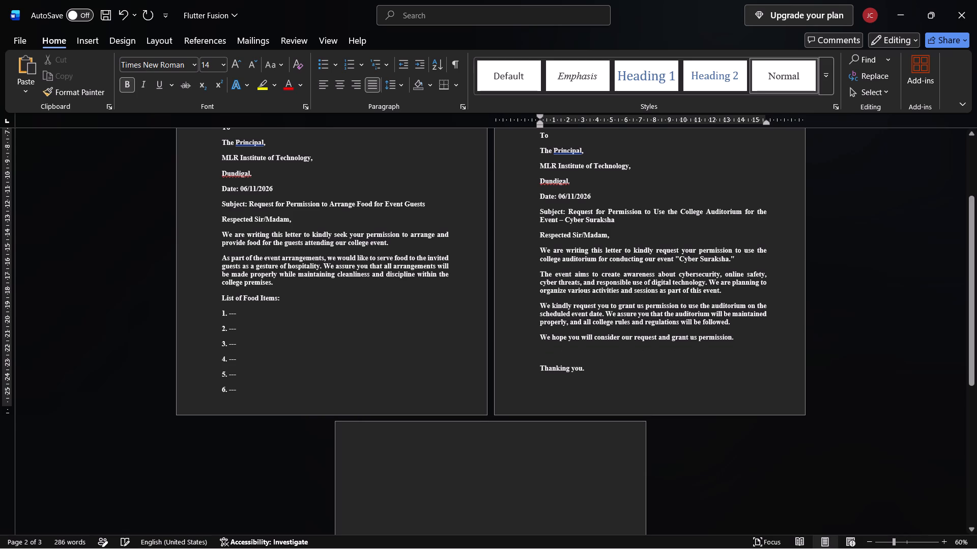
# Place the text cursor at the start of the empty third page.
pyautogui.scroll(-3, 518, 401)
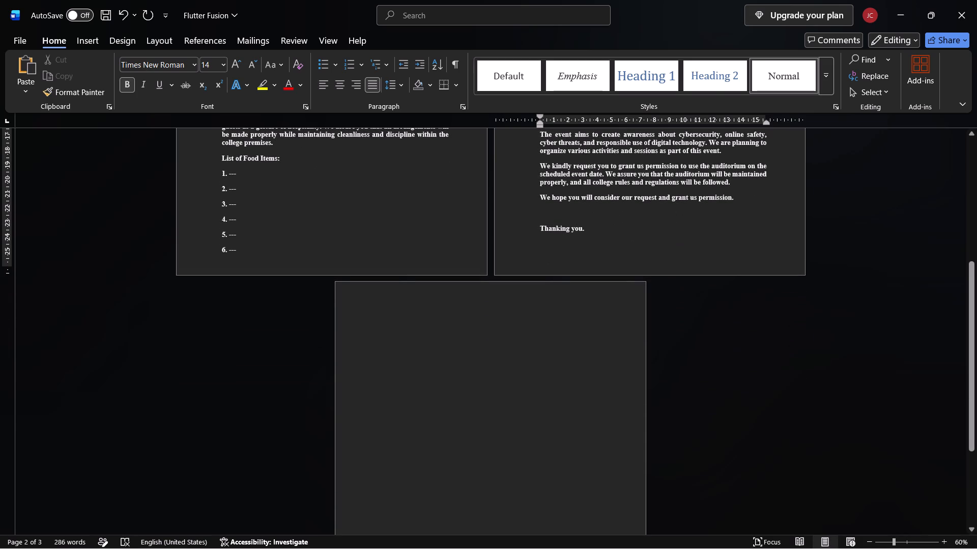
pyautogui.click(362, 297)
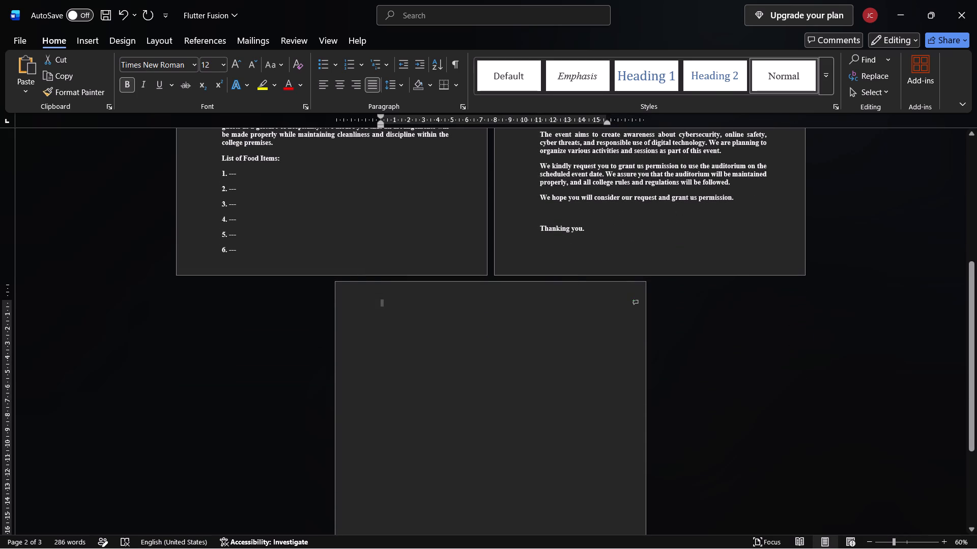
pyautogui.click(401, 316)
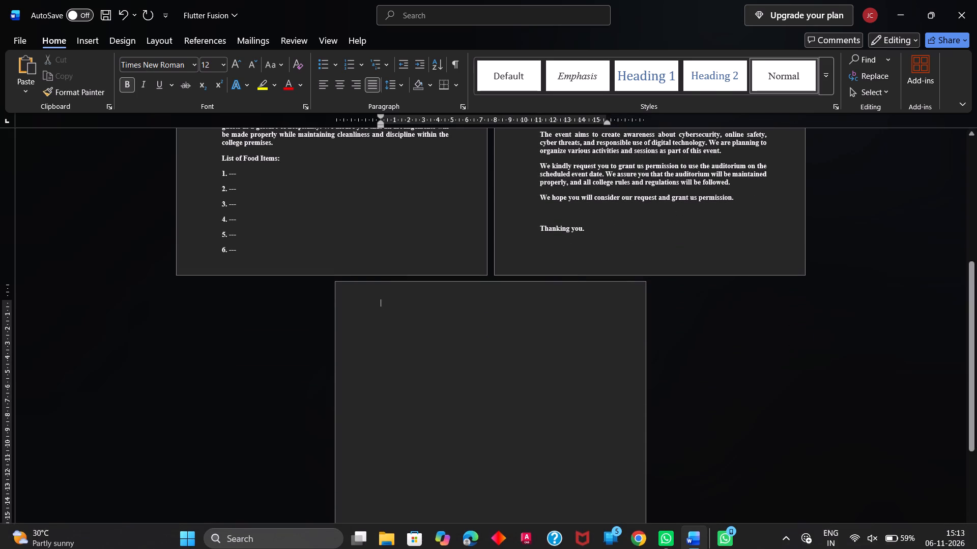
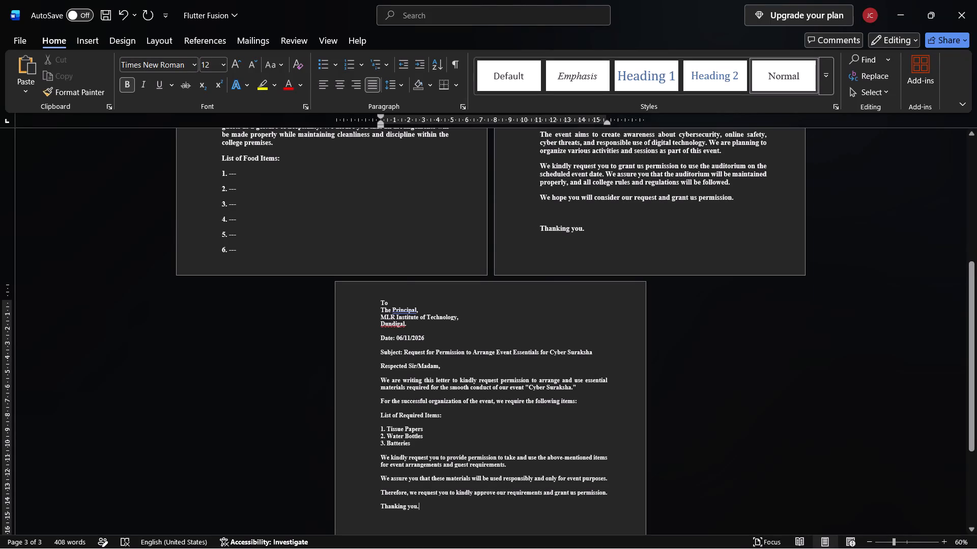
# Change the Date line to 04/11/2026 in all three letters: food arrangements, auditorium use and event essentials.
pyautogui.scroll(-2, 398, 436)
pyautogui.scroll(3, 398, 436)
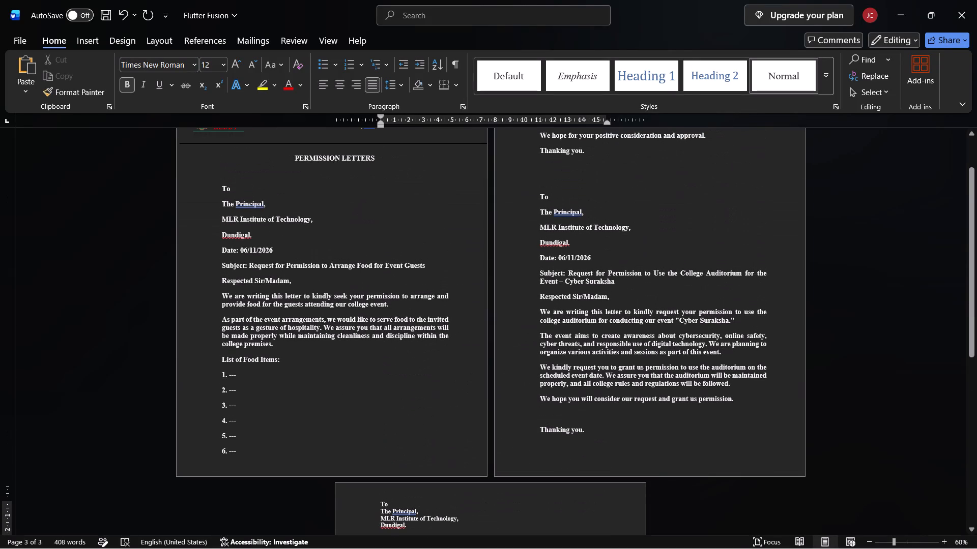
pyautogui.click(247, 249)
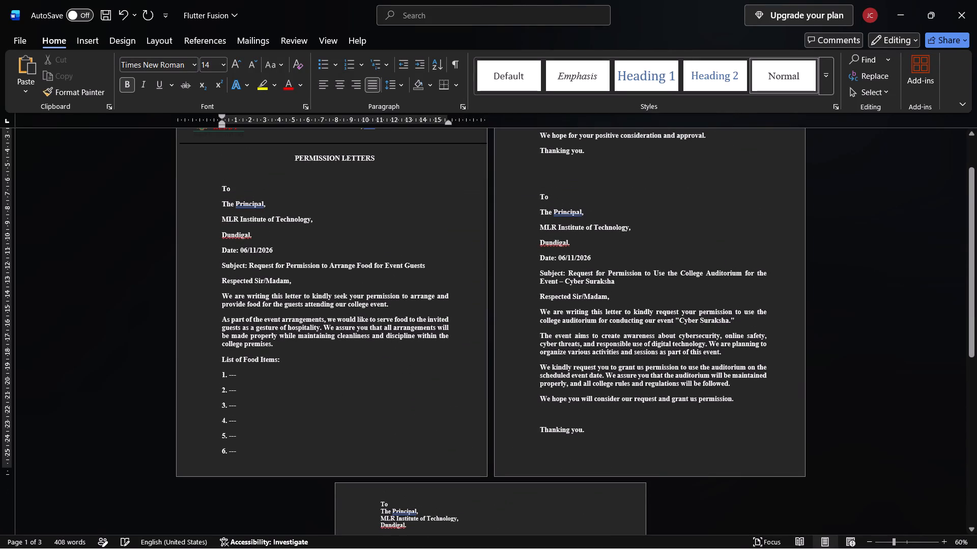
pyautogui.press('BackSpace')
pyautogui.press('4')
pyautogui.click(565, 257)
pyautogui.press('BackSpace')
pyautogui.press('4')
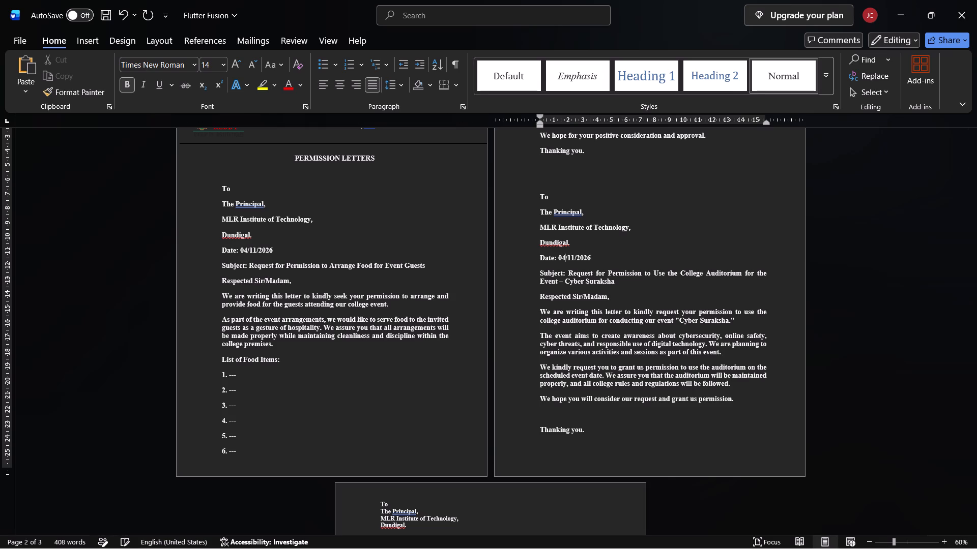
pyautogui.scroll(-1, 566, 269)
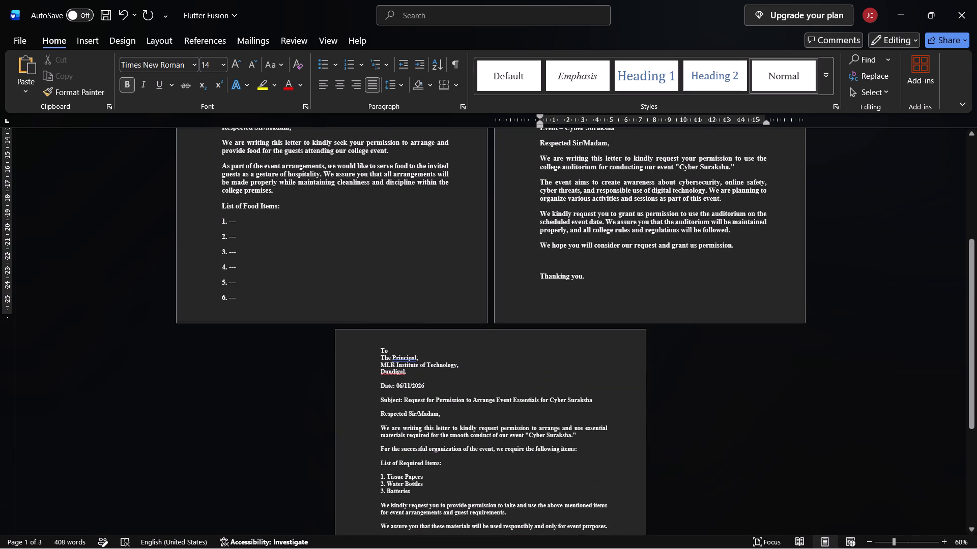
pyautogui.click(400, 386)
pyautogui.press('Right')
pyautogui.press('BackSpace')
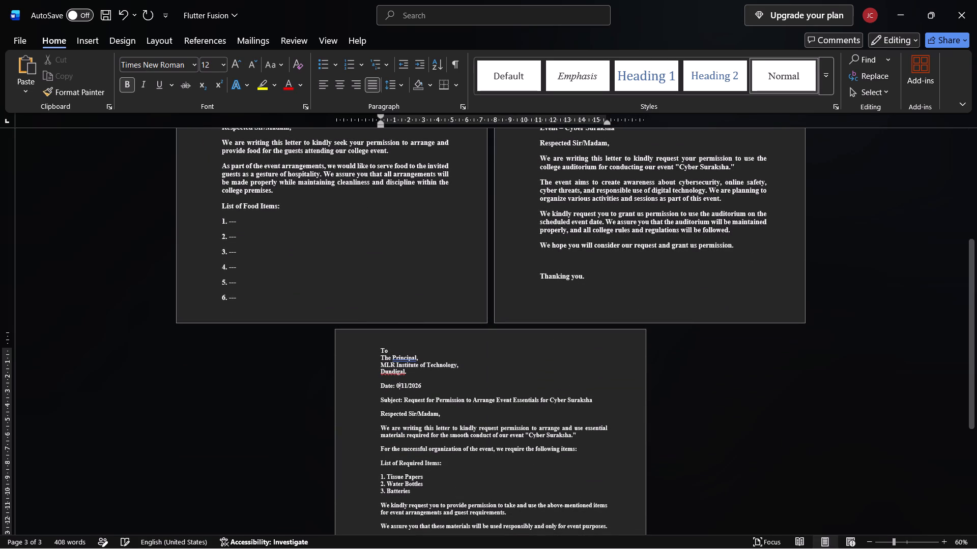
pyautogui.press('4')
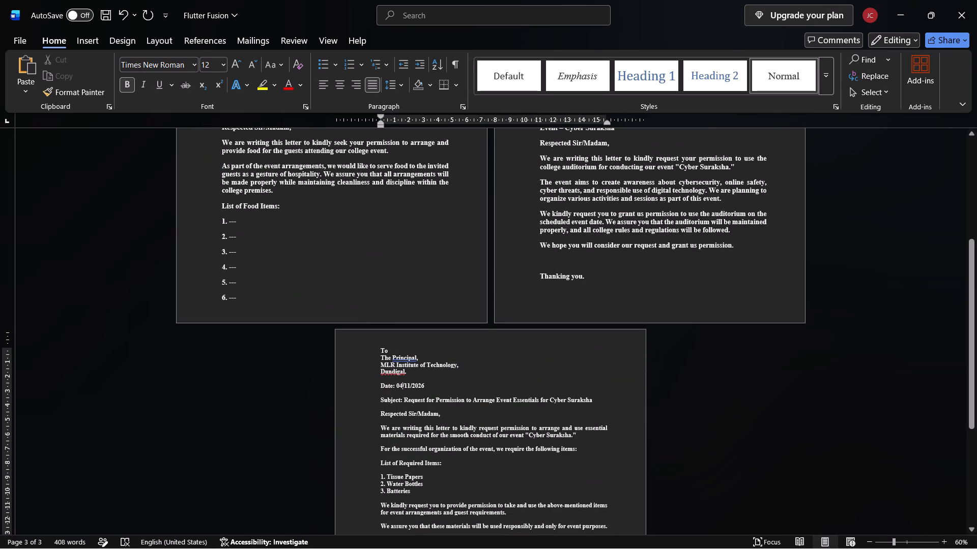
# Change the addressee of the event essentials letter on the third page to "The Management".
pyautogui.click(416, 356)
pyautogui.press('BackSpace')
pyautogui.press('BackSpace')
pyautogui.press('BackSpace')
pyautogui.press('BackSpace')
pyautogui.press('BackSpace')
pyautogui.press('BackSpace')
pyautogui.press('BackSpace')
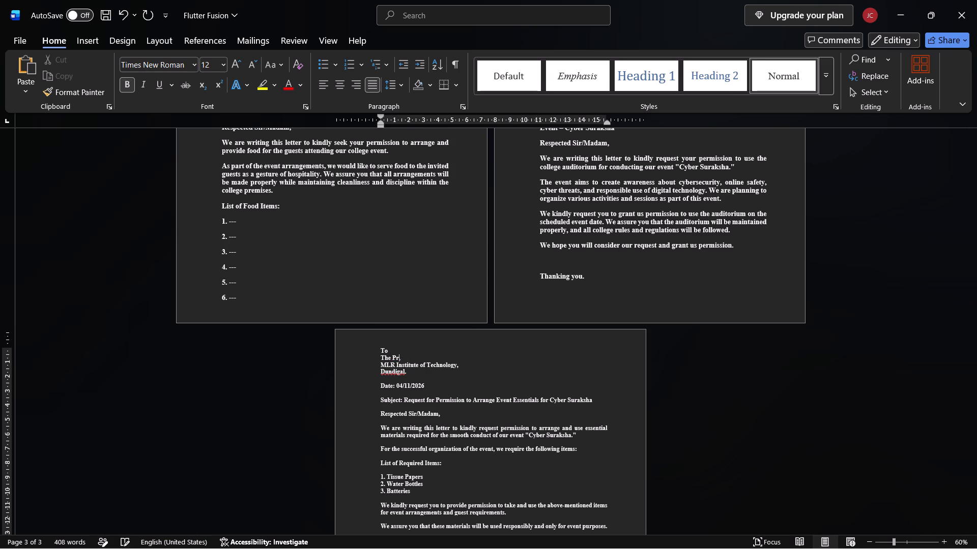
pyautogui.press('BackSpace')
pyautogui.press('BackSpace')
pyautogui.press('m')
pyautogui.write('anagement')
# Copy the word "Management" from the event essentials letter and paste it over "Principal" in the food request letter's address.
pyautogui.moveTo(416, 356); pyautogui.dragTo(391, 356)
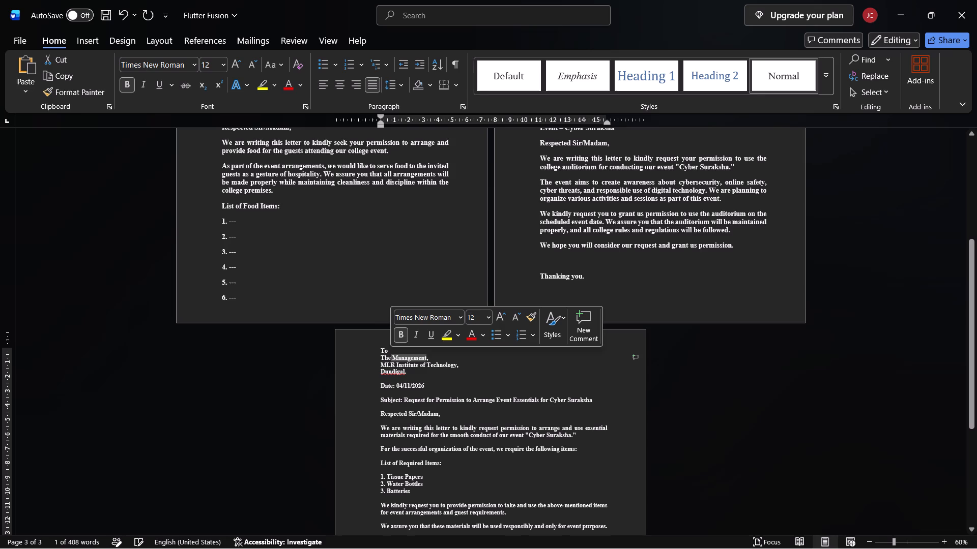
pyautogui.hotkey('ctrl', 'c')
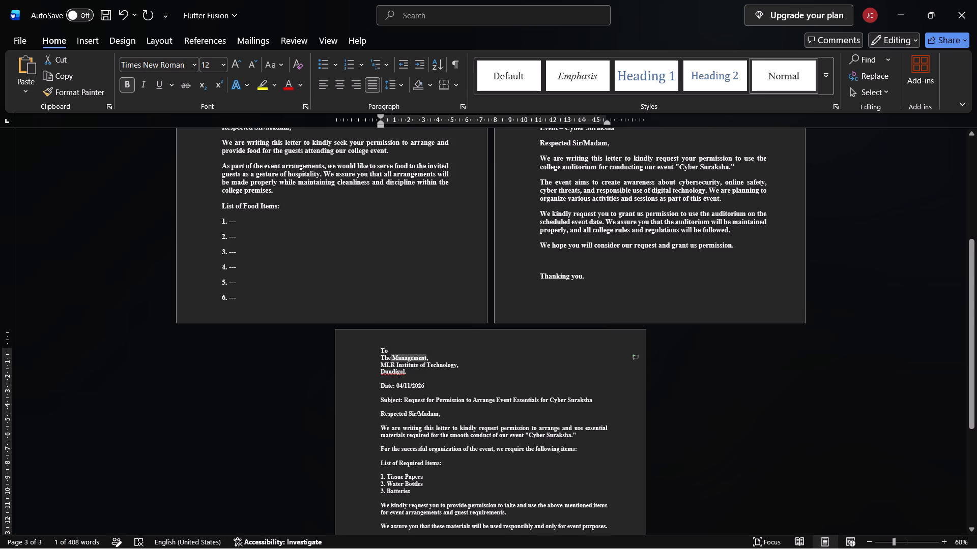
pyautogui.click(458, 351)
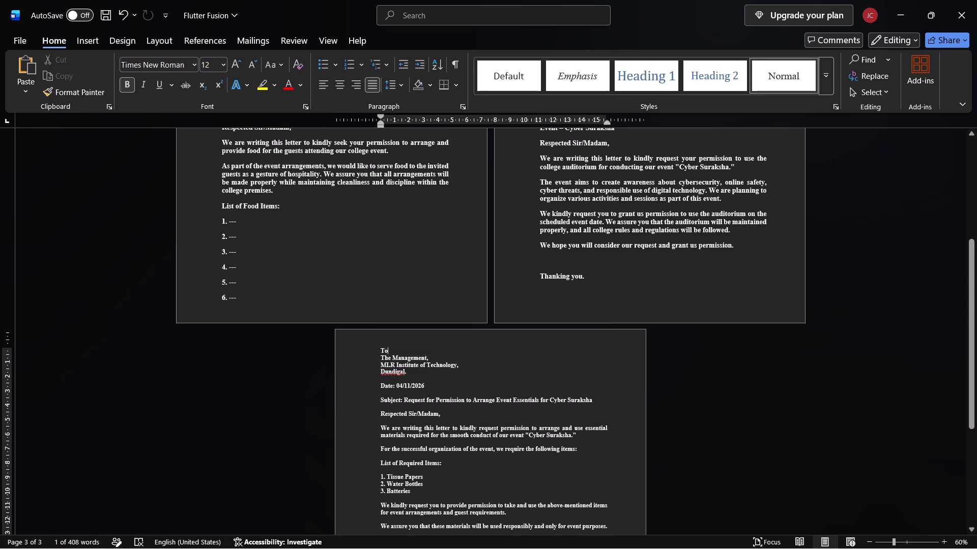
pyautogui.scroll(2, 383, 282)
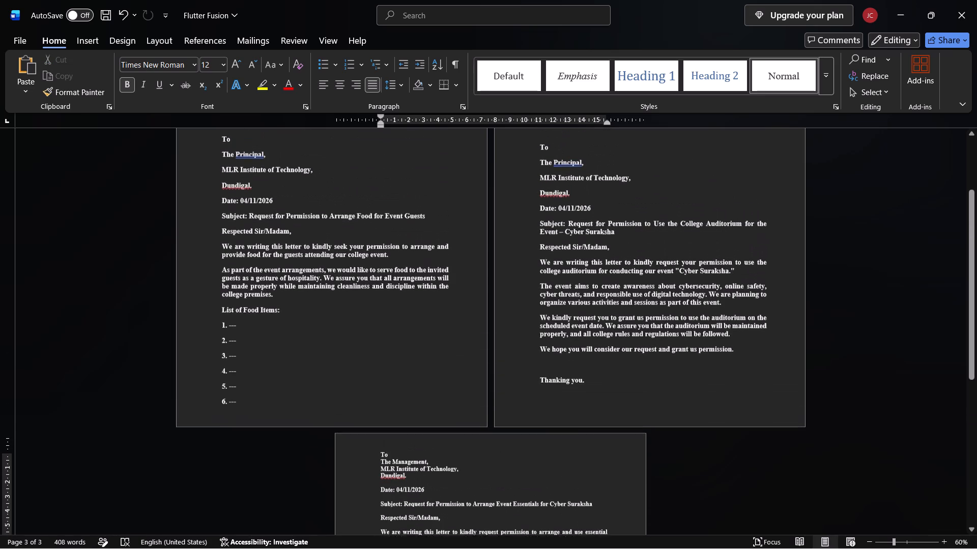
pyautogui.click(264, 158)
pyautogui.press('BackSpace')
pyautogui.press('BackSpace')
pyautogui.press('BackSpace')
pyautogui.press('BackSpace')
pyautogui.press('BackSpace')
pyautogui.press('BackSpace')
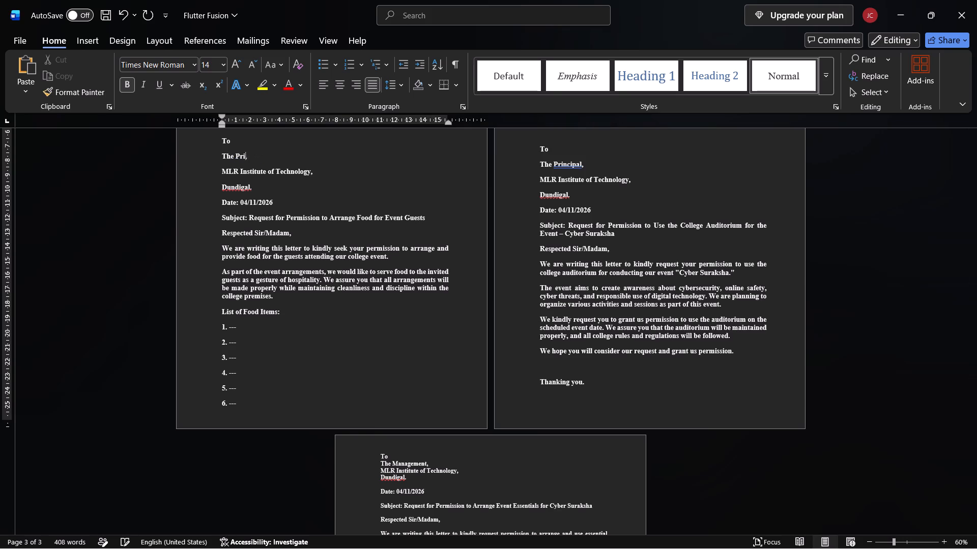
pyautogui.press('BackSpace')
pyautogui.press('BackSpace')
pyautogui.press('BackSpace')
pyautogui.hotkey('ctrl', 'v')
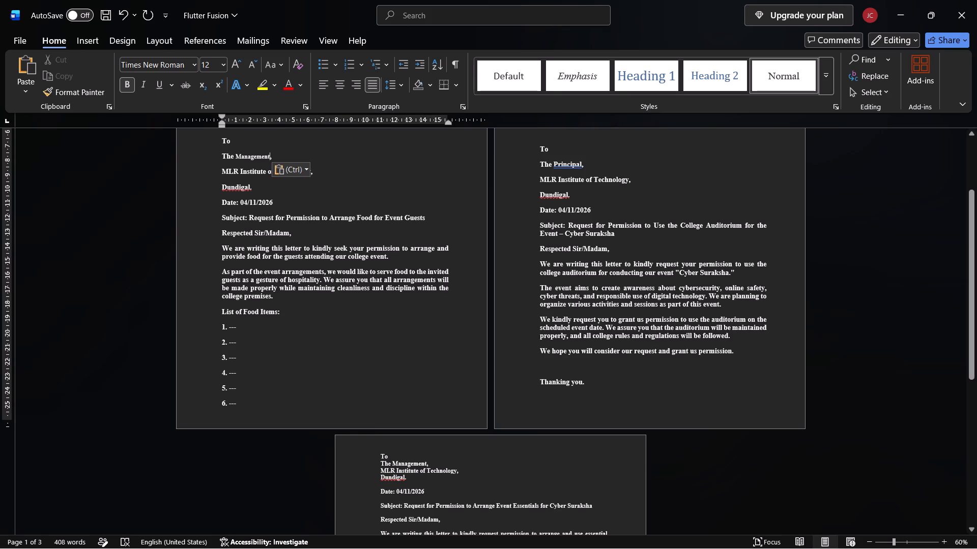
# Replace "Principal" in the auditorium request letter's address with the copied word "Management".
pyautogui.scroll(1, 408, 207)
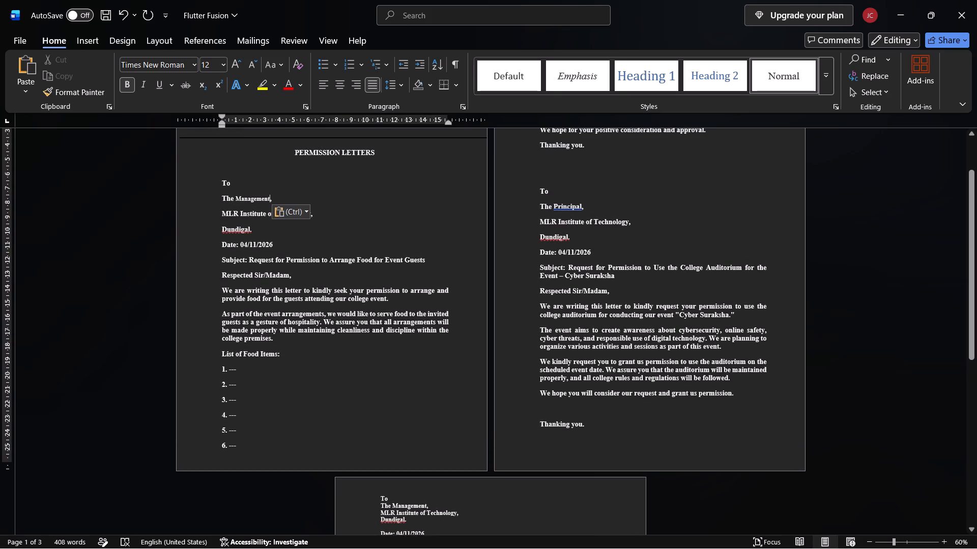
pyautogui.click(582, 207)
pyautogui.press('BackSpace')
pyautogui.press('BackSpace')
pyautogui.press('BackSpace')
pyautogui.press('BackSpace')
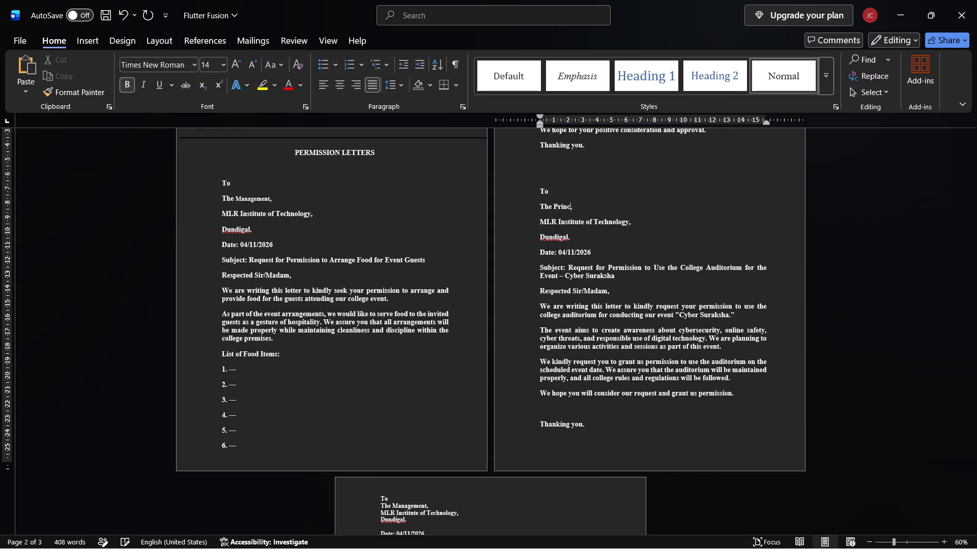
pyautogui.press('BackSpace')
pyautogui.press('BackSpace')
pyautogui.press('BackSpace')
pyautogui.press('BackSpace')
pyautogui.press('BackSpace')
pyautogui.hotkey('ctrl', 'v')
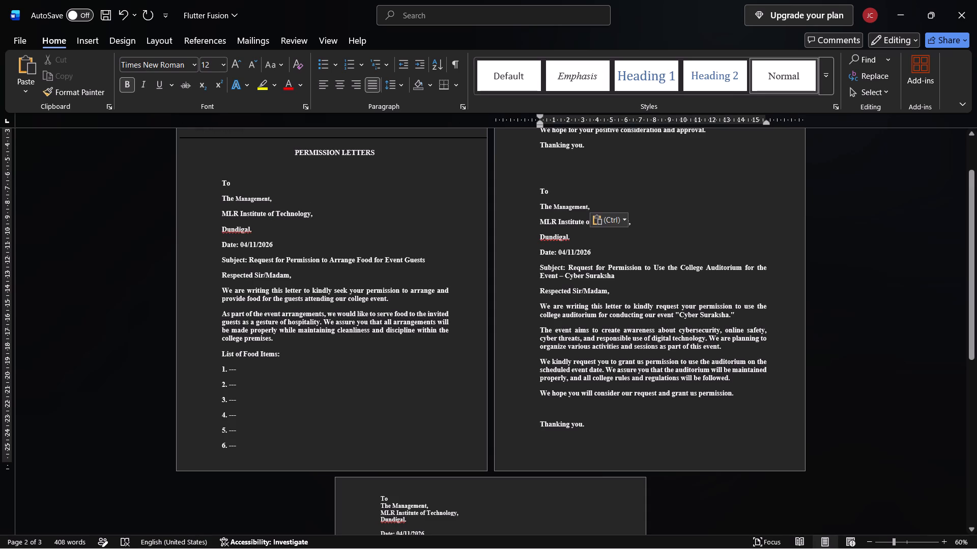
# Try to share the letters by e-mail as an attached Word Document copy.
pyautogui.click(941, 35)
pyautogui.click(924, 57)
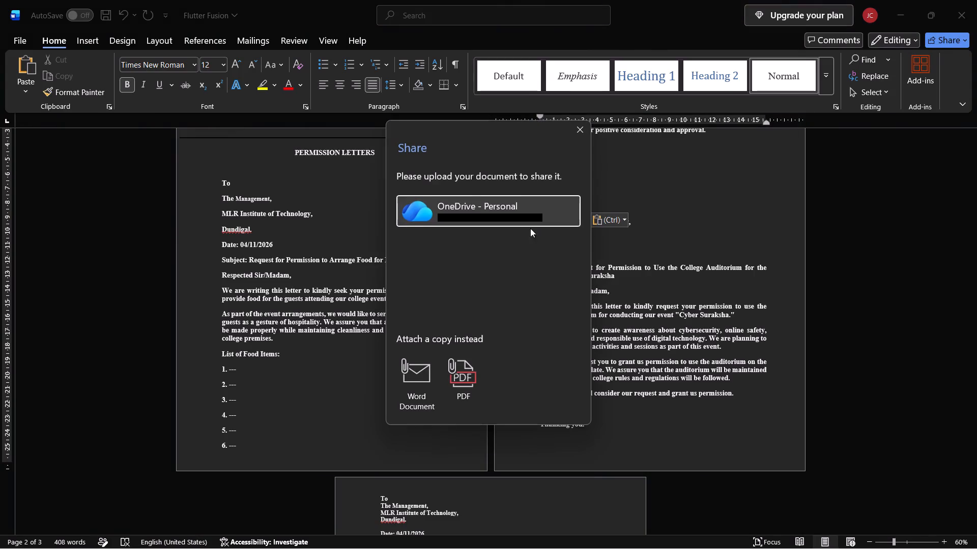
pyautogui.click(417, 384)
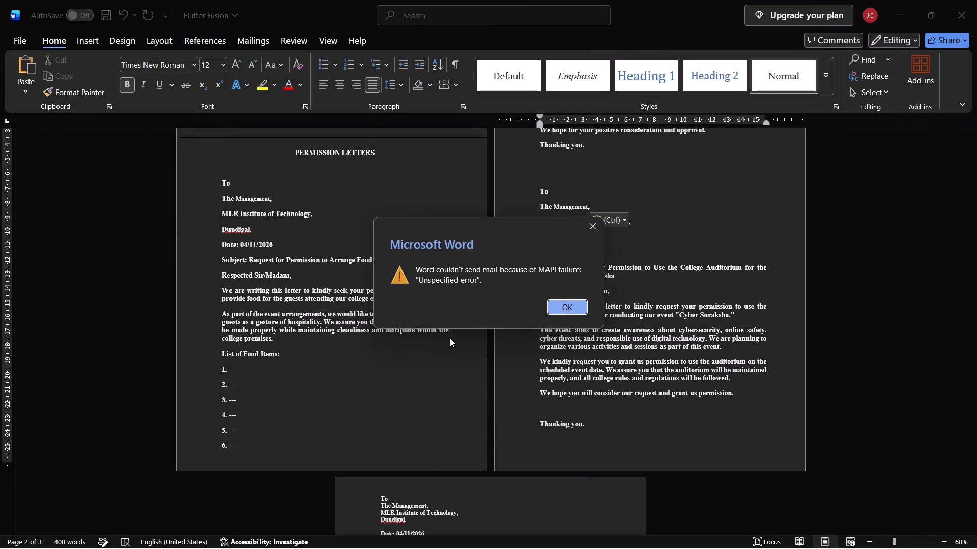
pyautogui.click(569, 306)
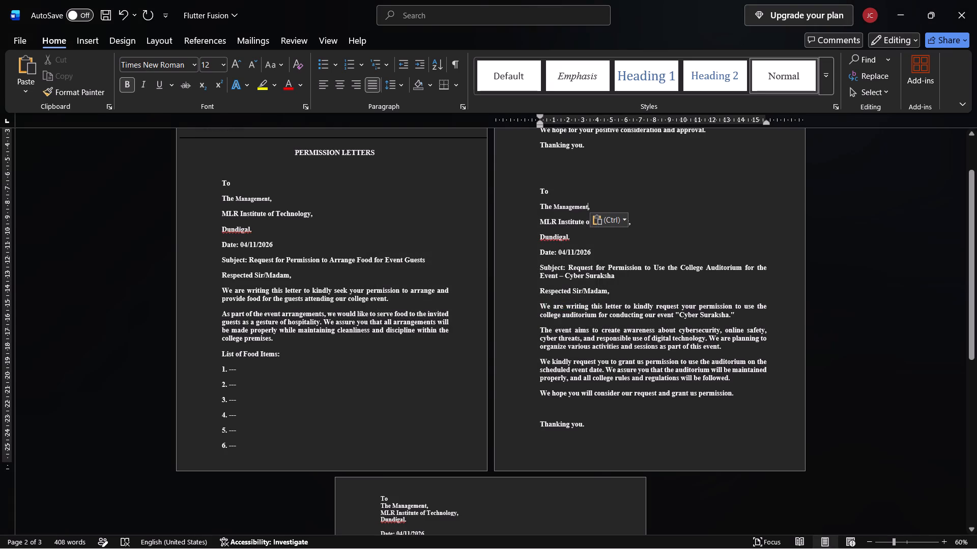
# Upload the document to the personal OneDrive for sharing.
pyautogui.click(937, 39)
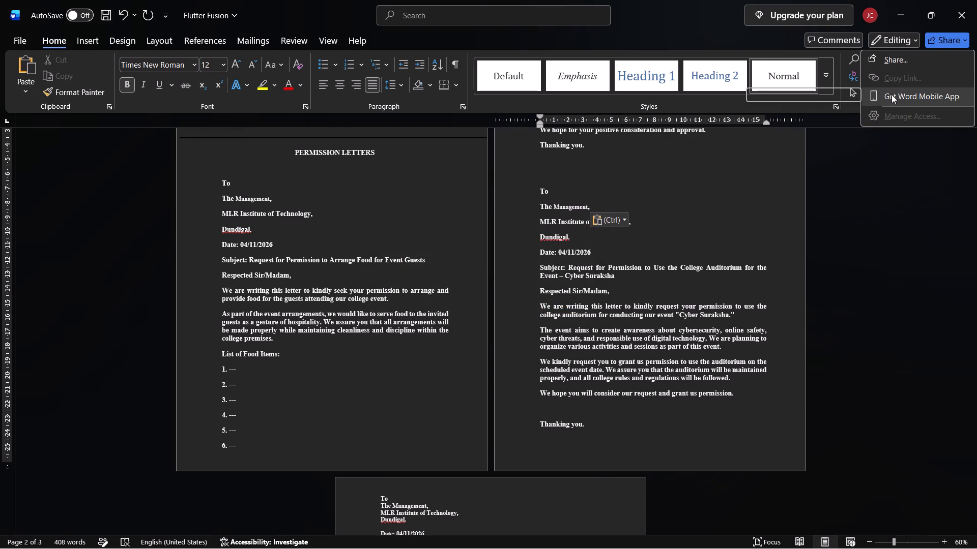
pyautogui.click(889, 54)
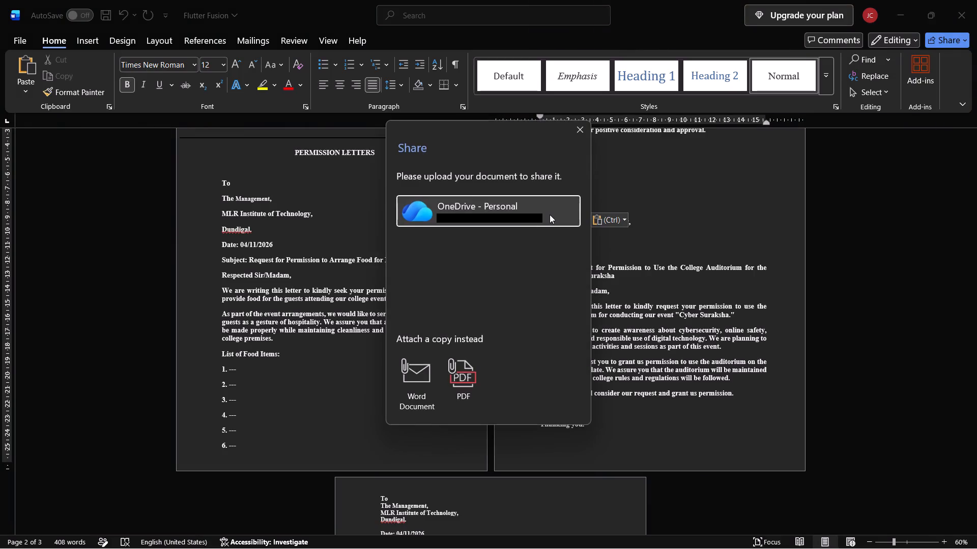
pyautogui.click(550, 215)
pyautogui.click(550, 215)
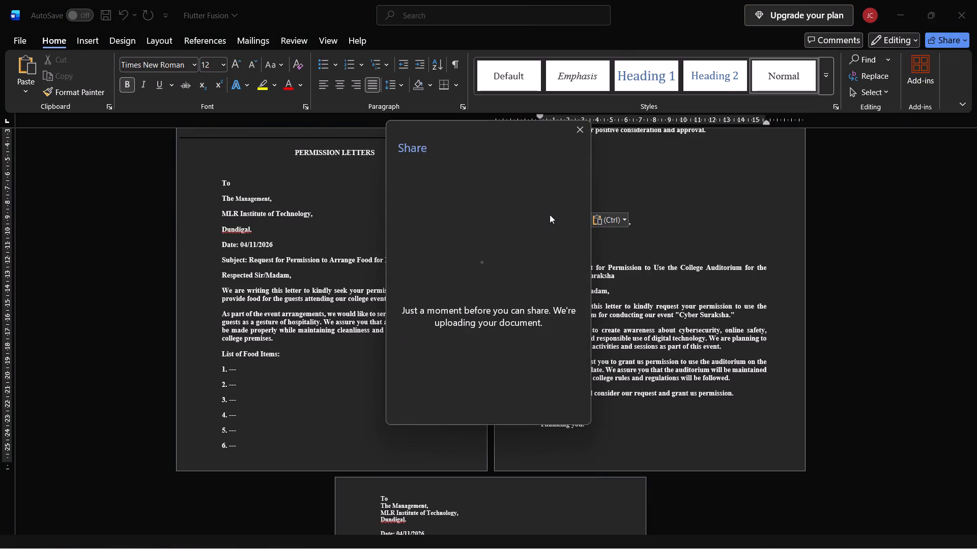
pyautogui.click(550, 215)
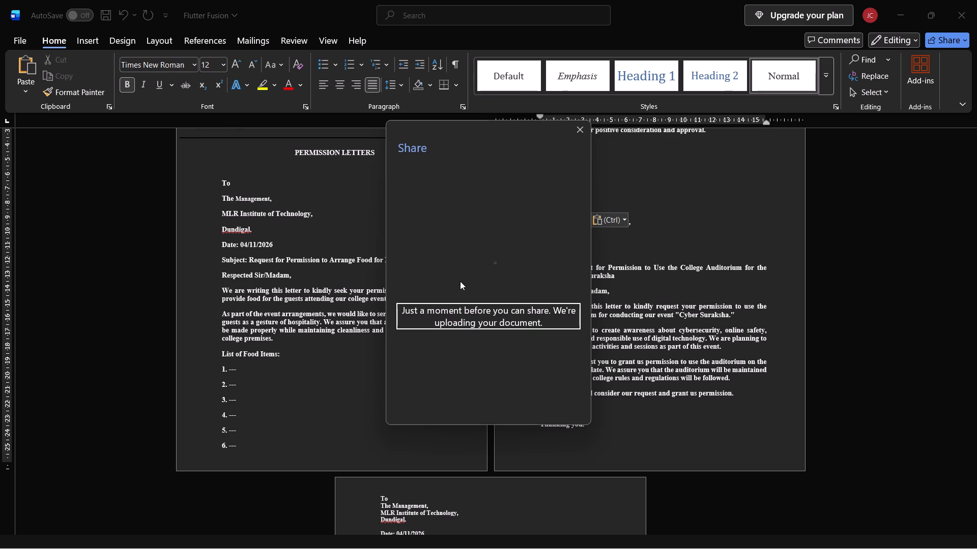
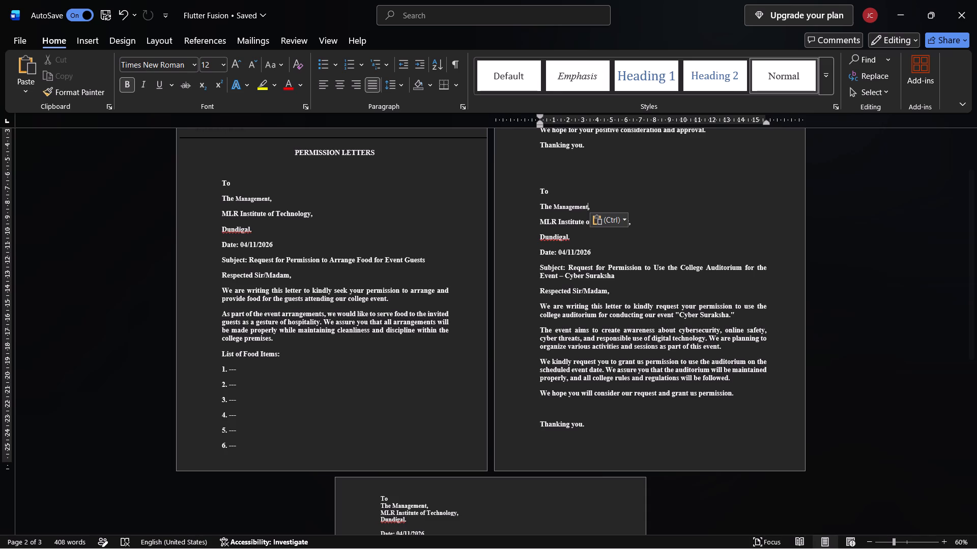
# Change the heading on the first page to the singular "PERMISSION LETTER".
pyautogui.scroll(6, 470, 212)
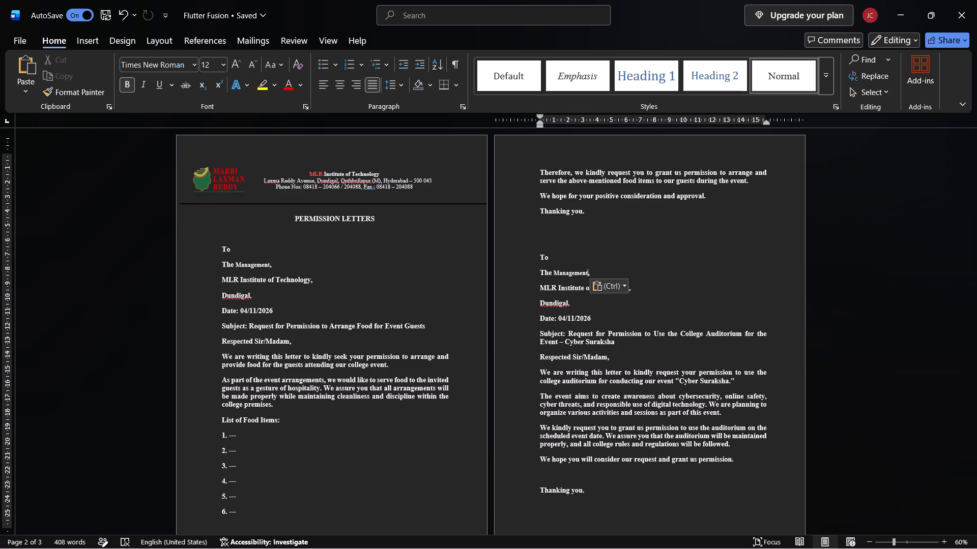
pyautogui.click(393, 223)
pyautogui.press('BackSpace')
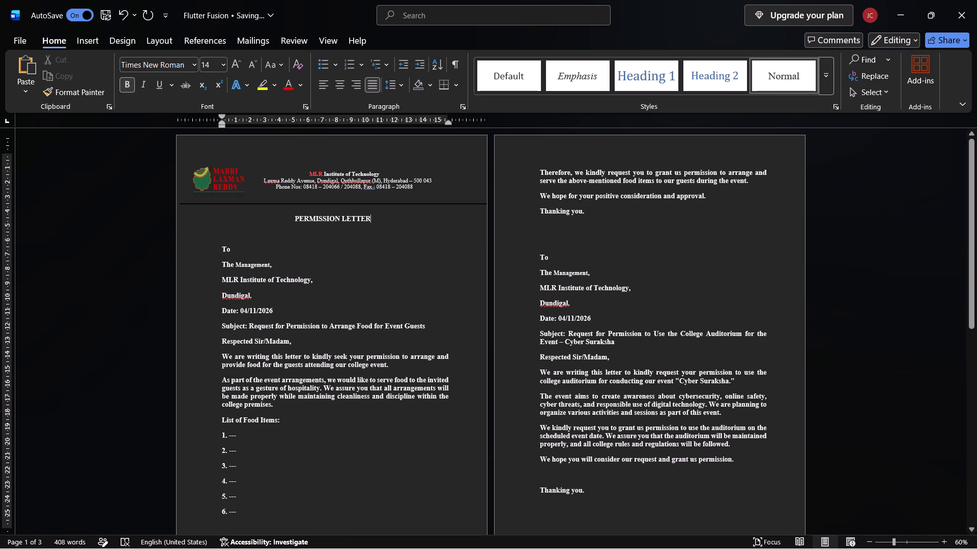
# Delete the entire auditorium request letter on the second page, from "To" through "Thanking you.".
pyautogui.moveTo(536, 246); pyautogui.dragTo(643, 428)
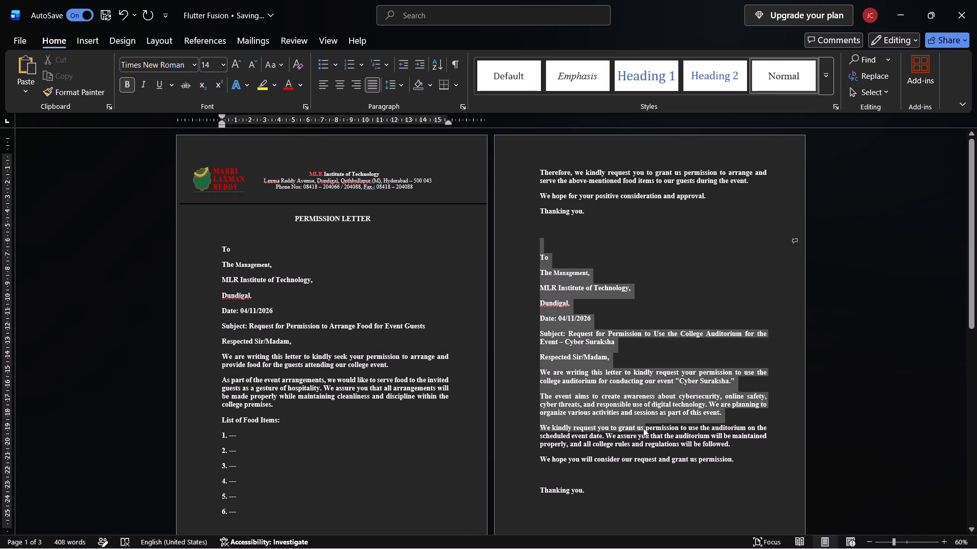
pyautogui.click(696, 284)
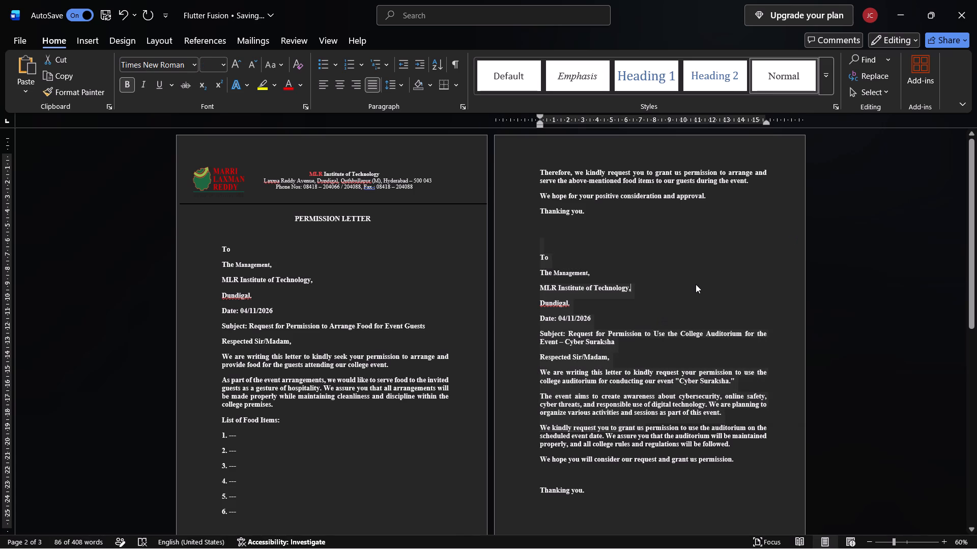
pyautogui.moveTo(536, 254); pyautogui.dragTo(629, 400)
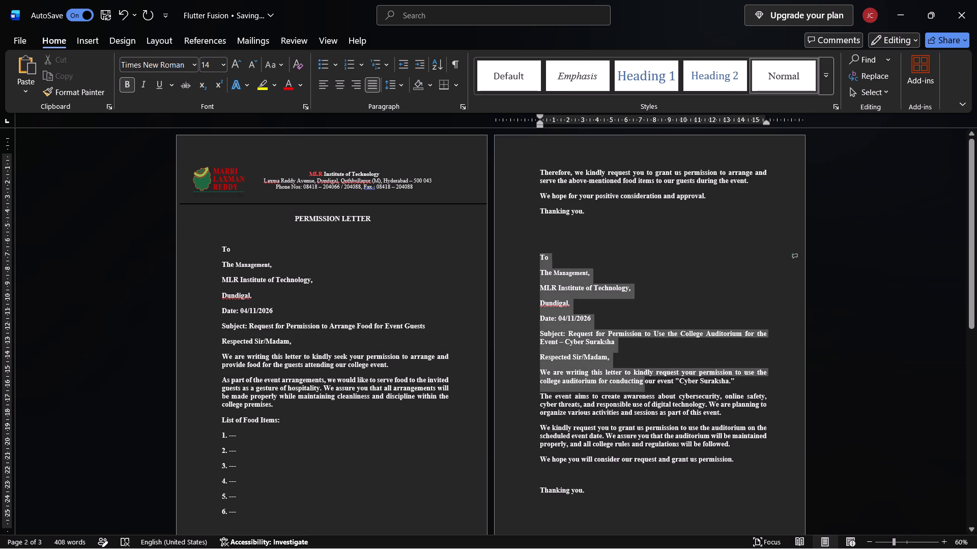
pyautogui.moveTo(629, 400); pyautogui.dragTo(663, 496)
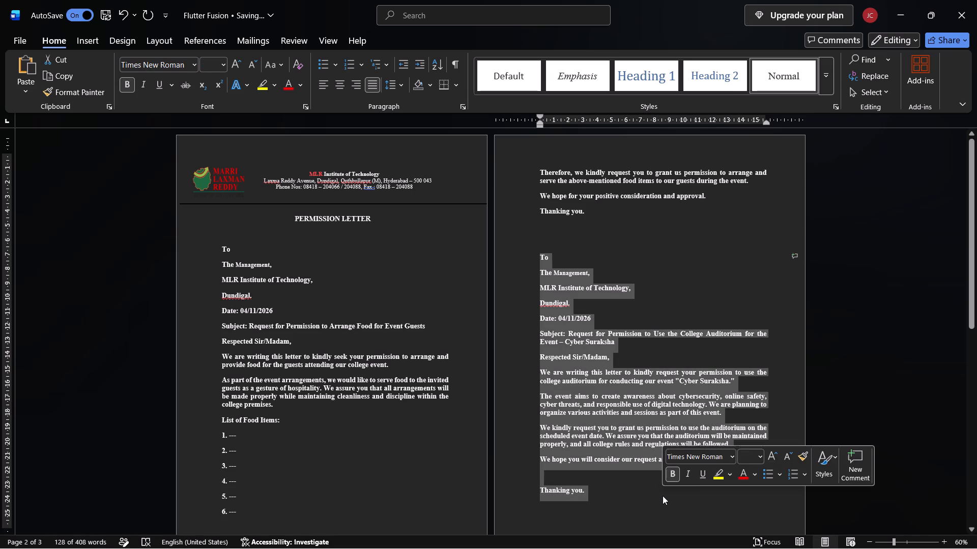
pyautogui.press('Delete')
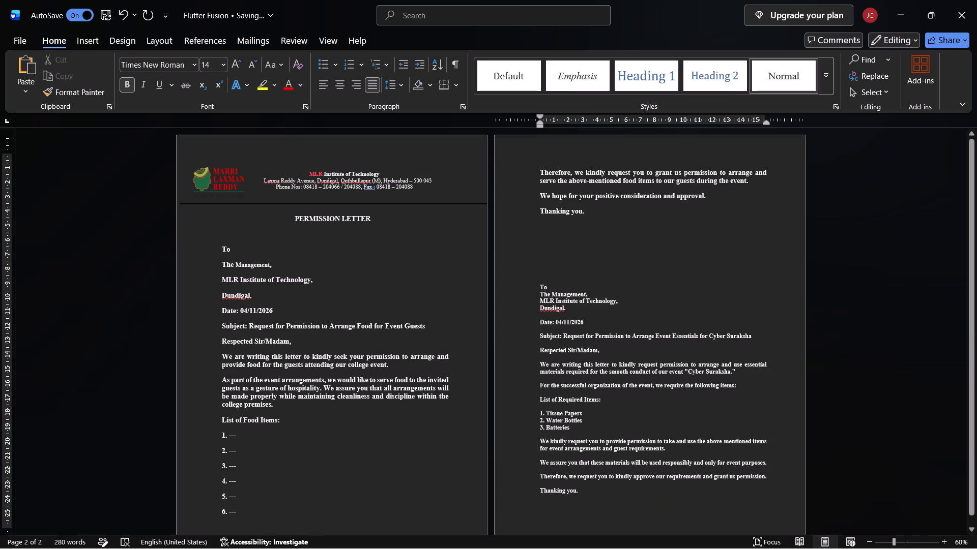
# Delete the entire event essentials request letter for Cyber Suraksha, leaving only the guest food request letter in the document.
pyautogui.moveTo(533, 285); pyautogui.dragTo(668, 444)
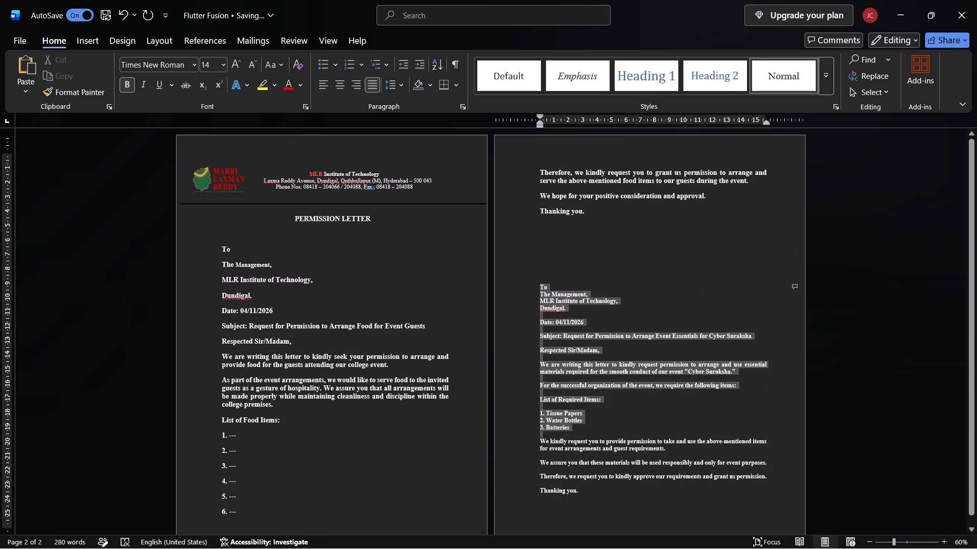
pyautogui.moveTo(668, 444); pyautogui.dragTo(677, 496)
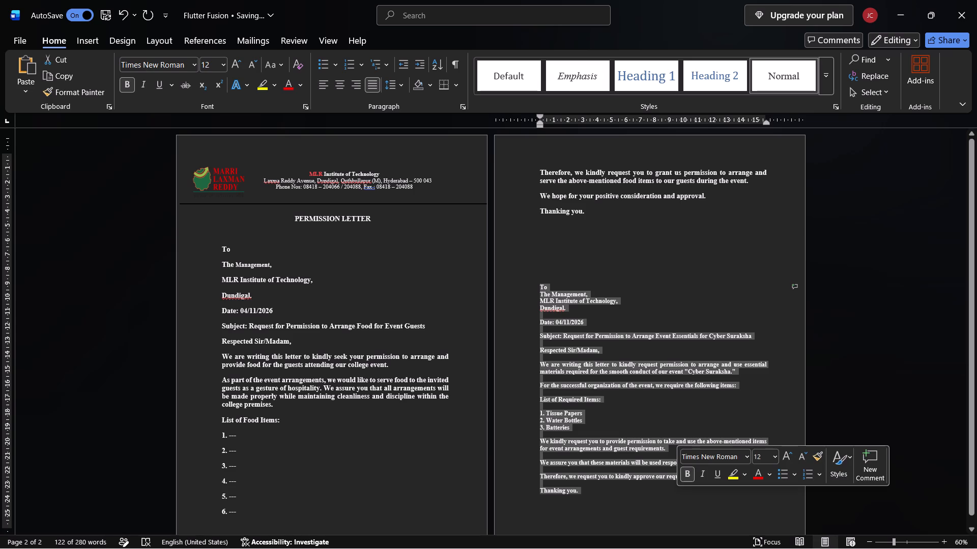
pyautogui.press('Delete')
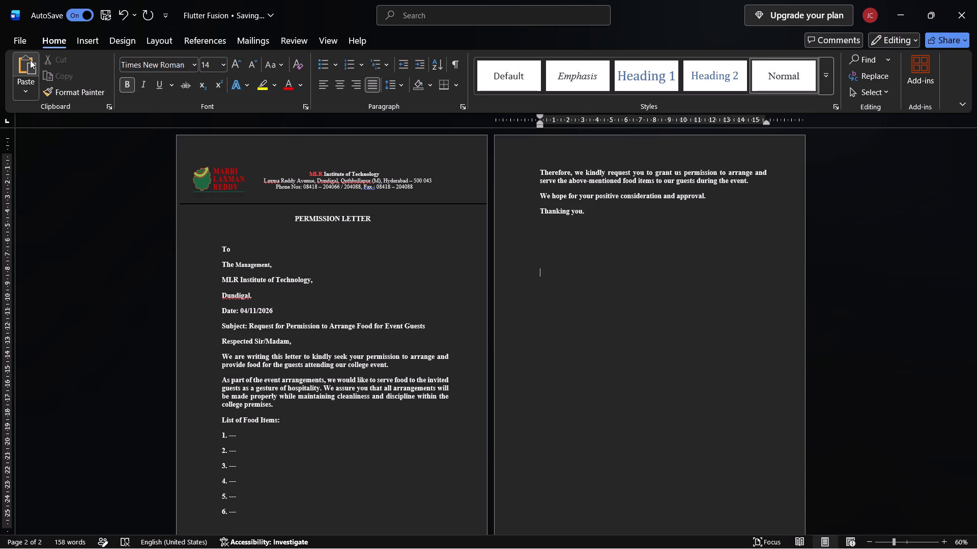
# Start saving a copy of the guest food permission letter to a location on This PC.
pyautogui.click(24, 43)
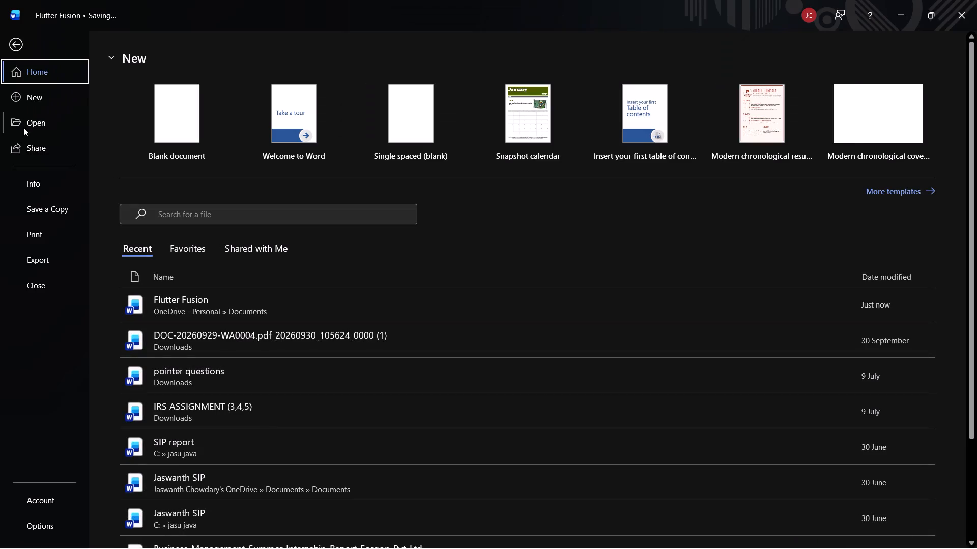
pyautogui.click(45, 207)
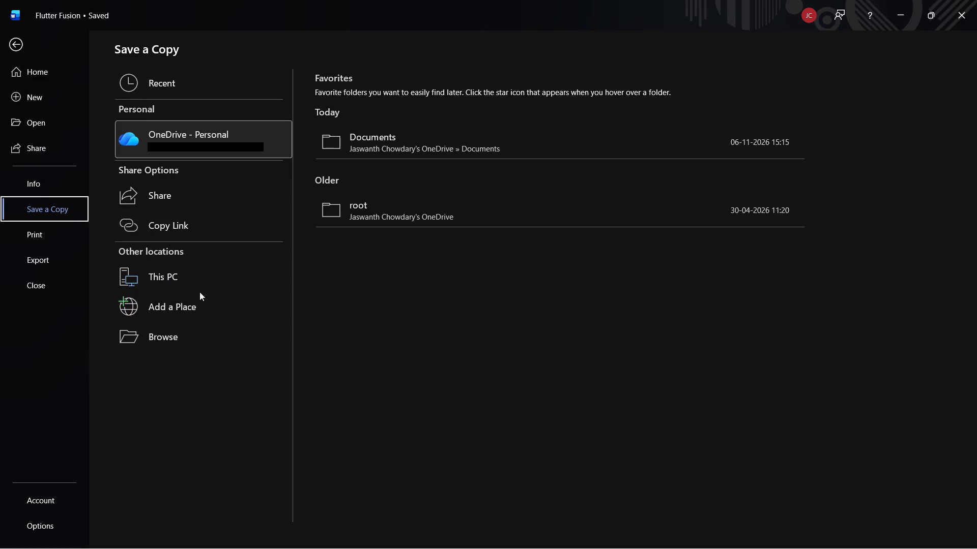
pyautogui.doubleClick(190, 286)
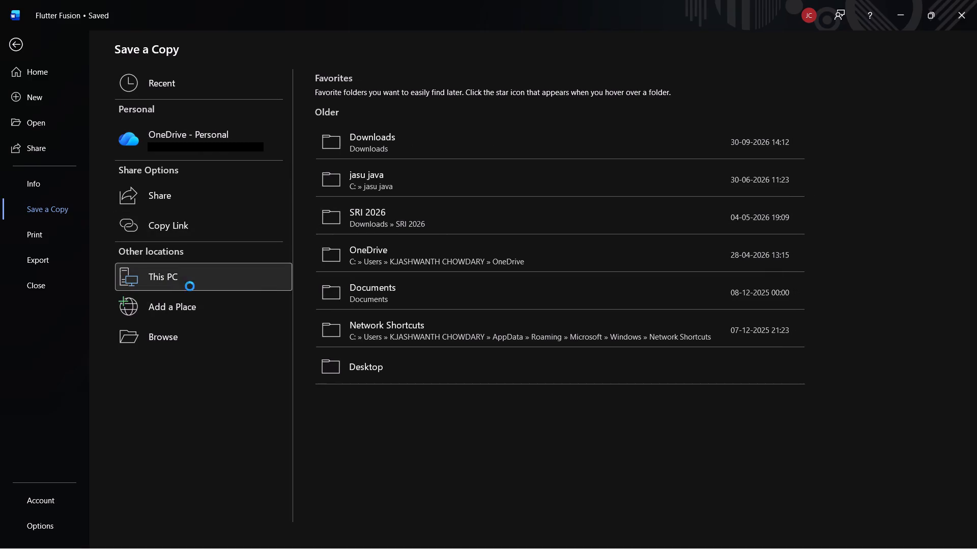
# Save the copy as a Word document named "food permission" in the Zoom folder under Documents.
pyautogui.doubleClick(403, 151)
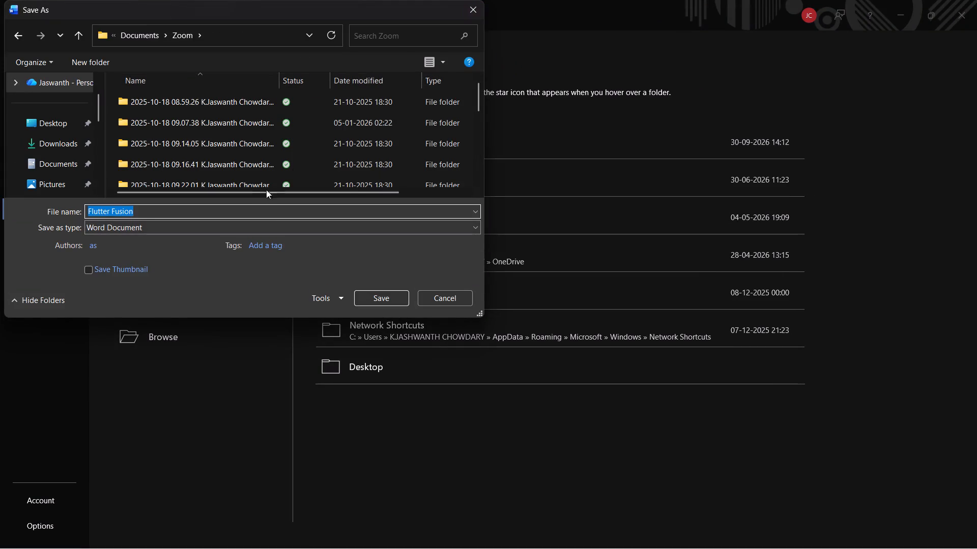
pyautogui.press('BackSpace')
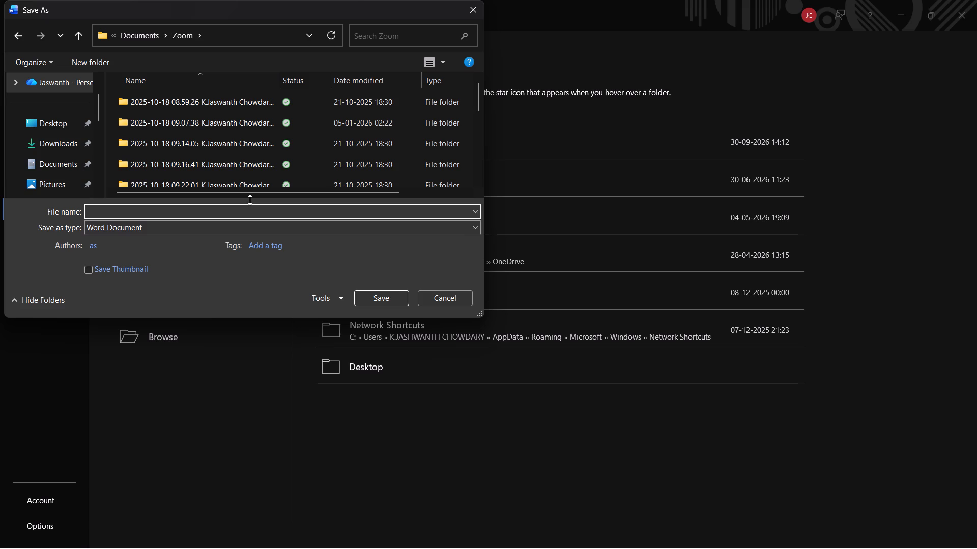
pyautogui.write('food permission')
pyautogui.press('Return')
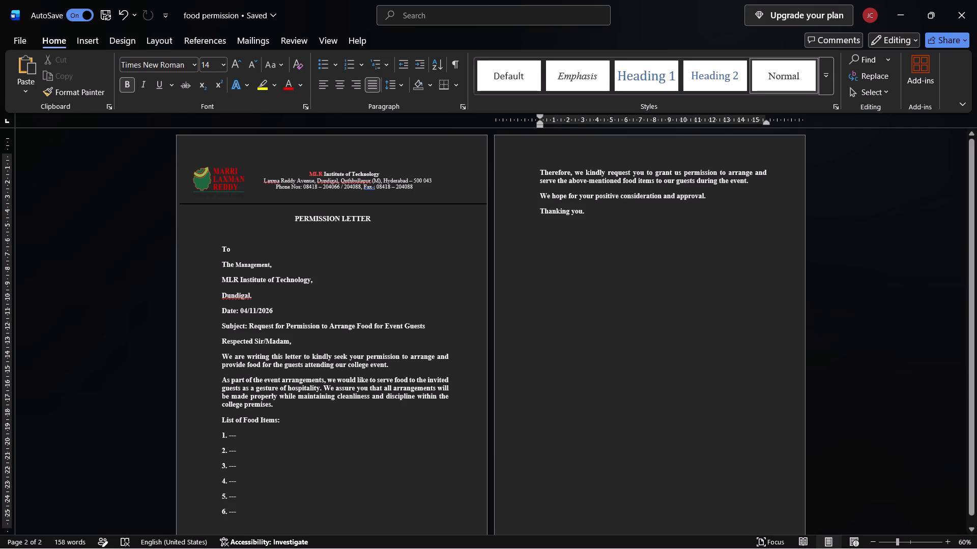
# Delete the entire guest food request letter, from "To" through "Thanking you.", keeping the letterhead and the PERMISSION LETTER heading.
pyautogui.moveTo(219, 247); pyautogui.dragTo(303, 461)
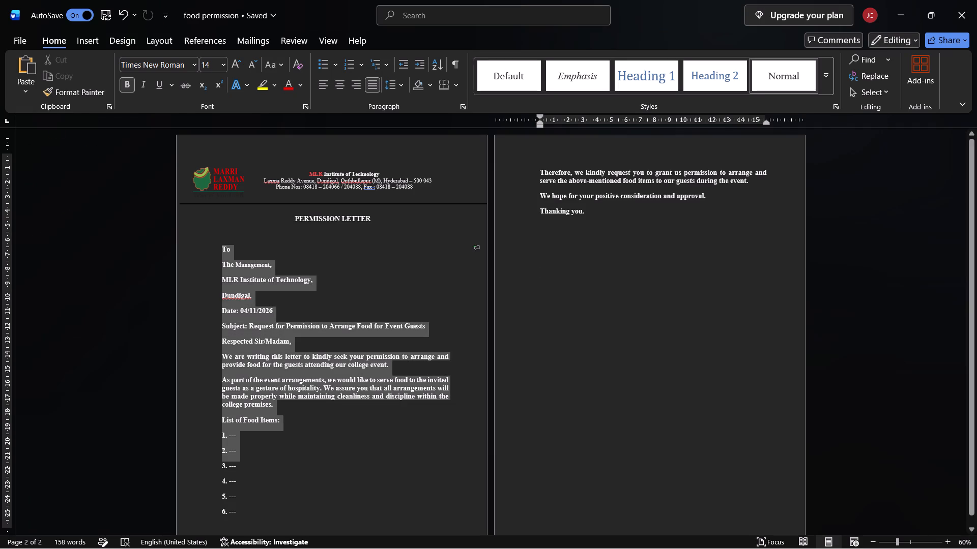
pyautogui.moveTo(303, 461); pyautogui.dragTo(572, 490)
pyautogui.press('Delete')
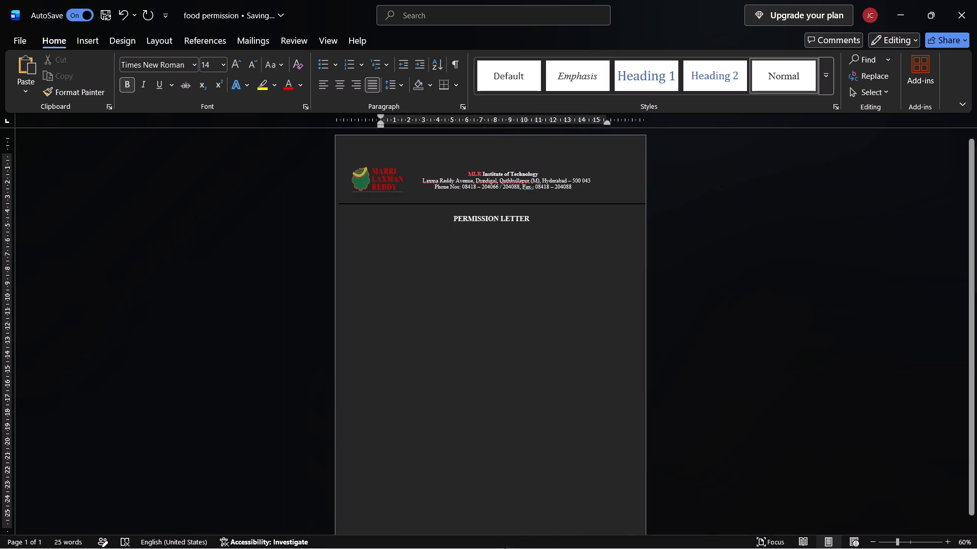
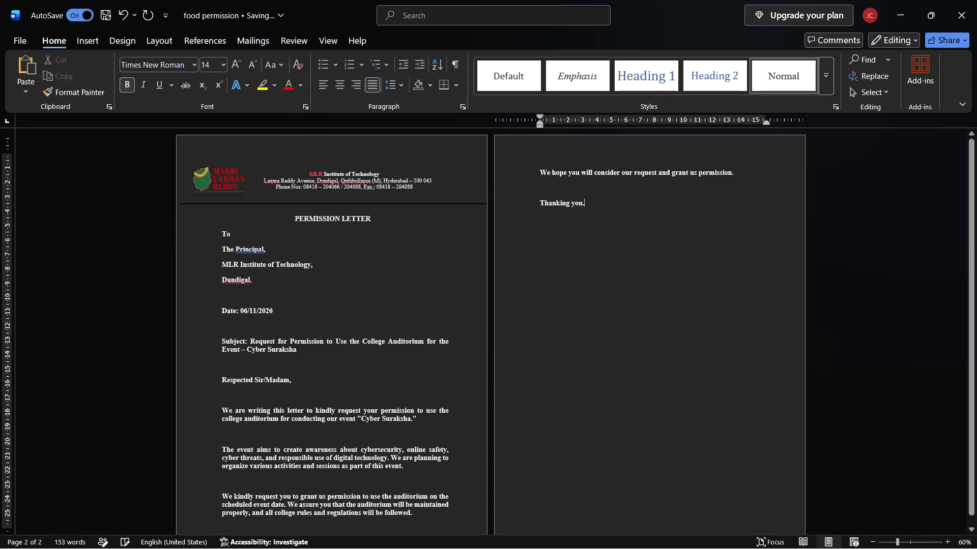
# Remove the blank lines above the date, the subject and the "Respected Sir/Madam," salutation in the auditorium permission letter.
pyautogui.click(247, 297)
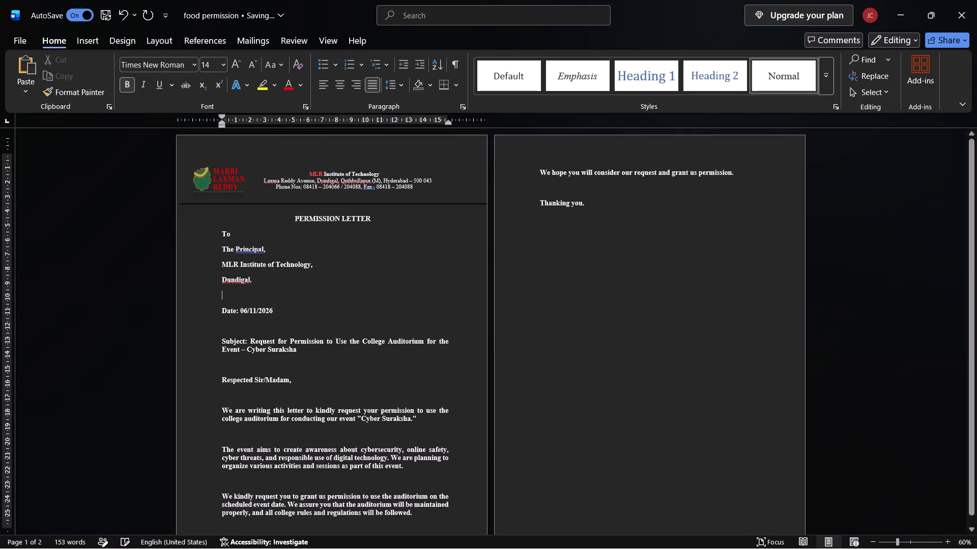
pyautogui.press('BackSpace')
pyautogui.click(238, 312)
pyautogui.press('BackSpace')
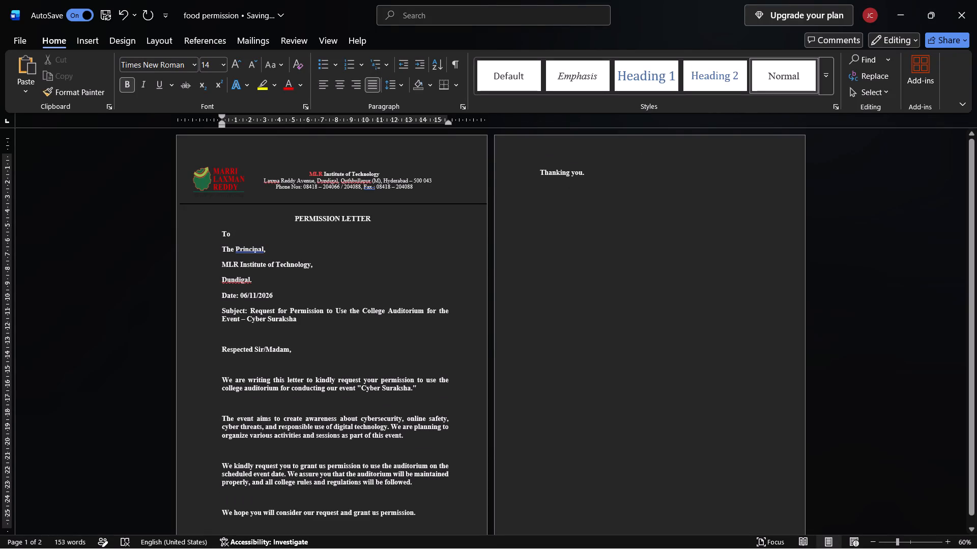
pyautogui.click(220, 340)
pyautogui.press('BackSpace')
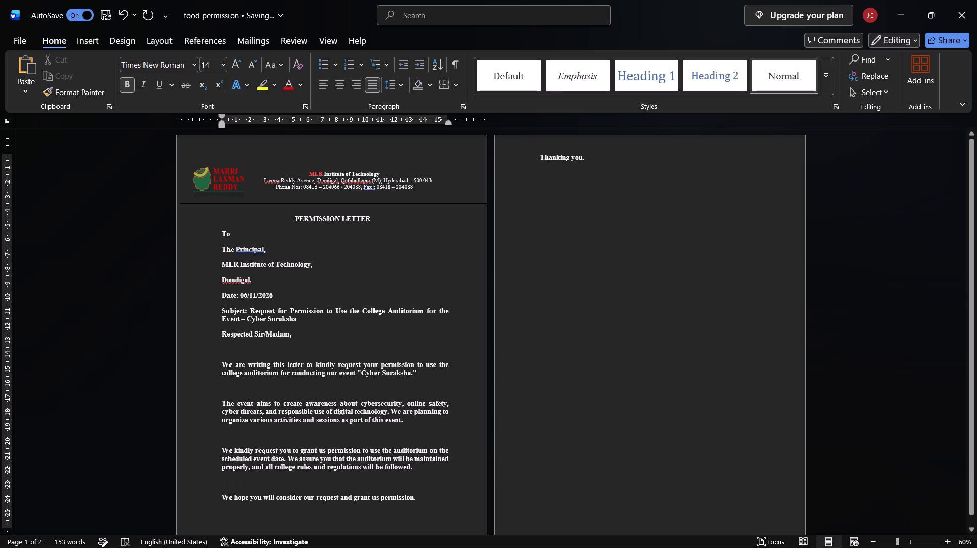
# Change the addressee of the auditorium request letter to "The Management,".
pyautogui.click(263, 248)
pyautogui.press('BackSpace')
pyautogui.press('BackSpace')
pyautogui.press('BackSpace')
pyautogui.press('BackSpace')
pyautogui.press('BackSpace')
pyautogui.press('BackSpace')
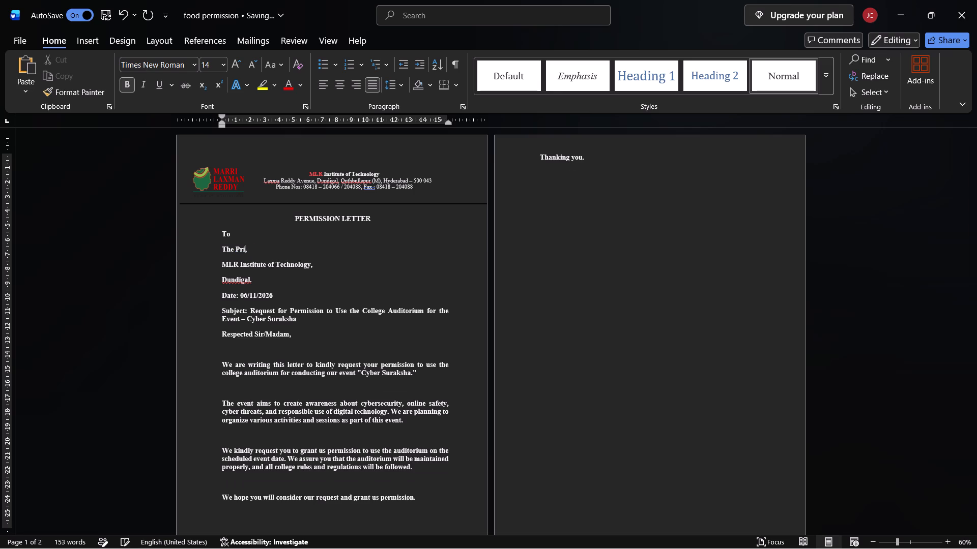
pyautogui.press('BackSpace')
pyautogui.press('BackSpace')
pyautogui.press('BackSpace')
pyautogui.write('anagement')
# Set the letter's date to 04/11/2026.
pyautogui.click(245, 293)
pyautogui.press('Right')
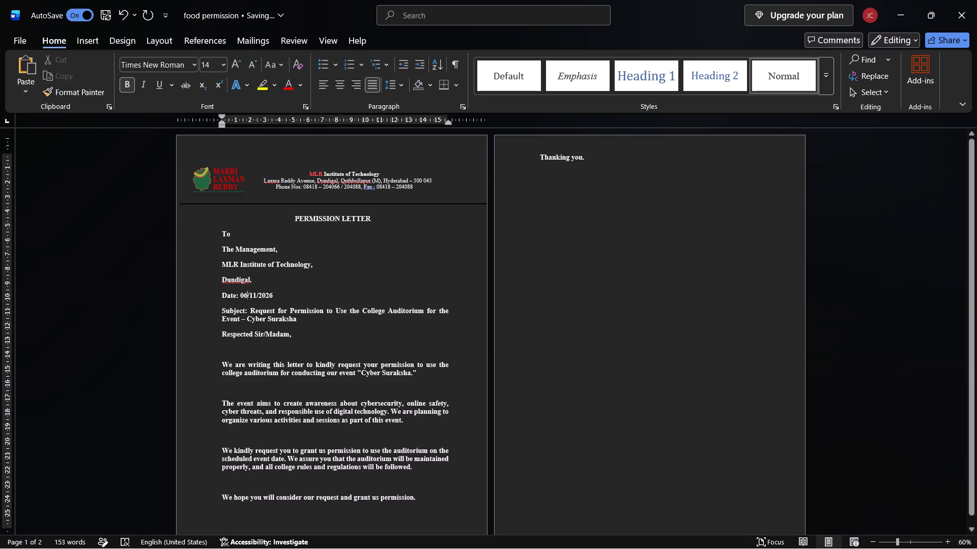
pyautogui.press('BackSpace')
pyautogui.press('4')
# Remove the blank line between "Respected Sir/Madam," and the first body paragraph.
pyautogui.click(299, 349)
pyautogui.press('BackSpace')
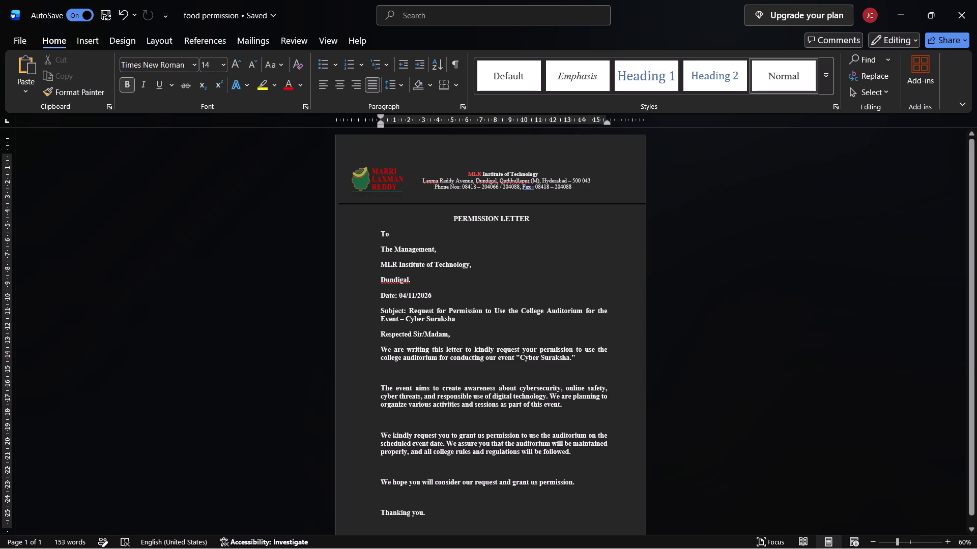
# Save a copy of the letter in the Downloads folder as "auditorium permission", reusing the word "auditorium" copied from the letter text.
pyautogui.moveTo(515, 443); pyautogui.dragTo(553, 447)
pyautogui.hotkey('ctrl', 'c')
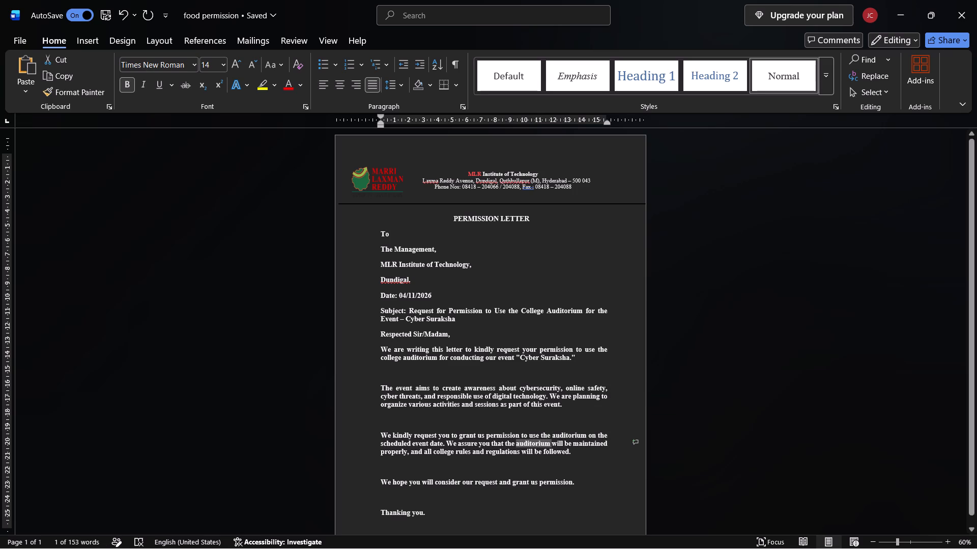
pyautogui.click(24, 40)
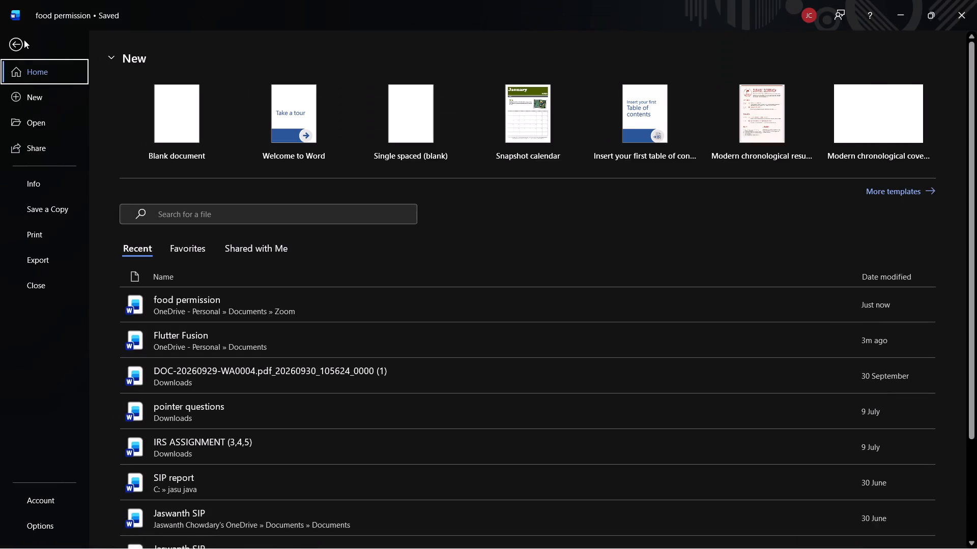
pyautogui.click(35, 206)
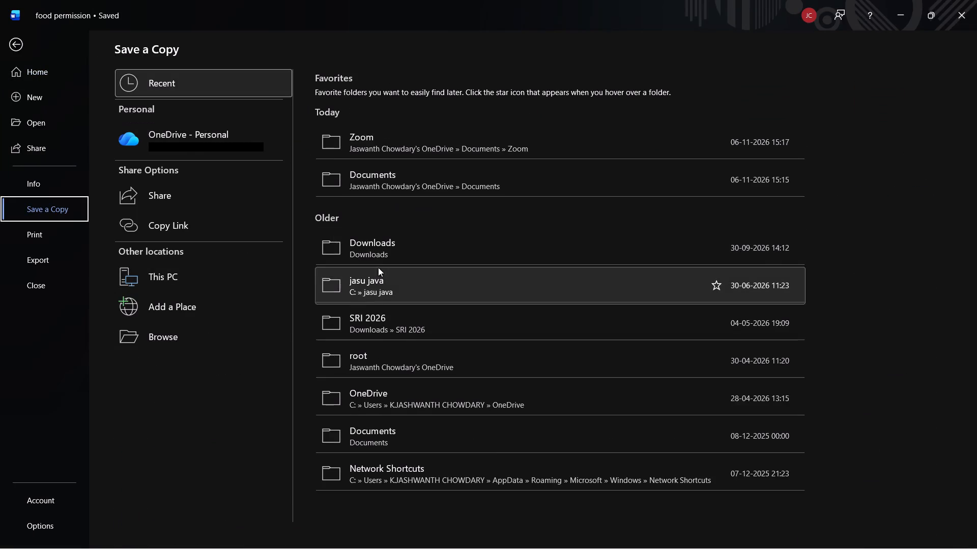
pyautogui.click(222, 289)
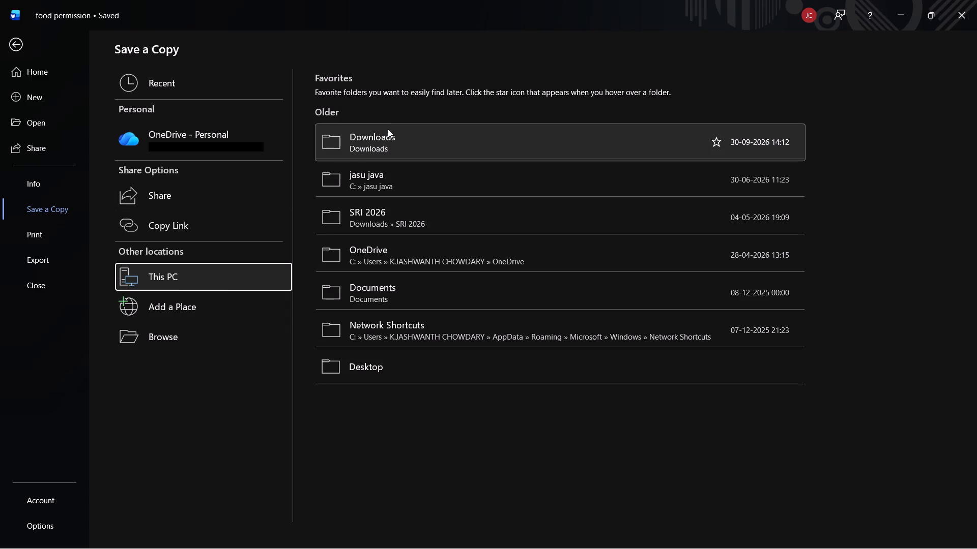
pyautogui.click(389, 133)
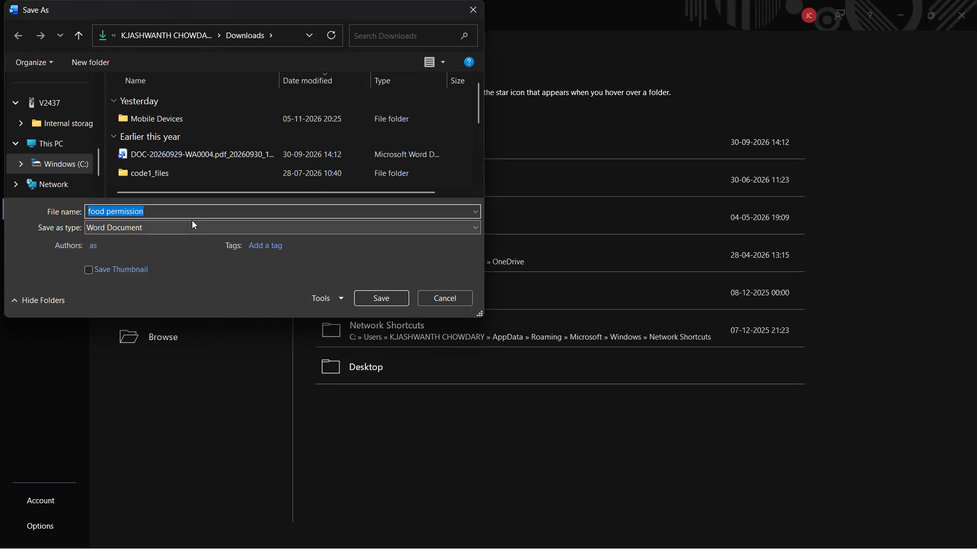
pyautogui.press('Right')
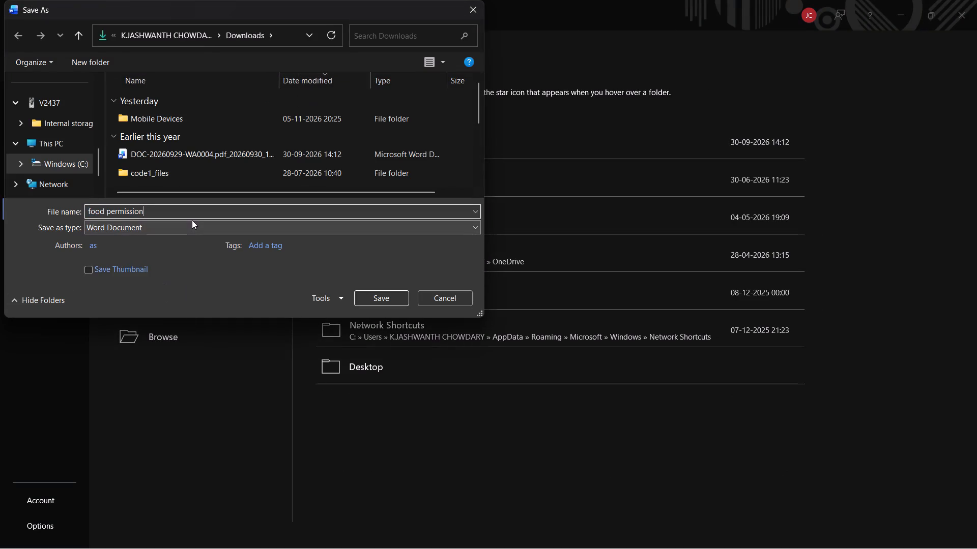
pyautogui.press('Left')
pyautogui.press('Left')
pyautogui.press('Left')
pyautogui.press('Left')
pyautogui.press('Left')
pyautogui.press('Left')
pyautogui.press('Left')
pyautogui.press('Left')
pyautogui.press('Left')
pyautogui.press('Left')
pyautogui.press('Left')
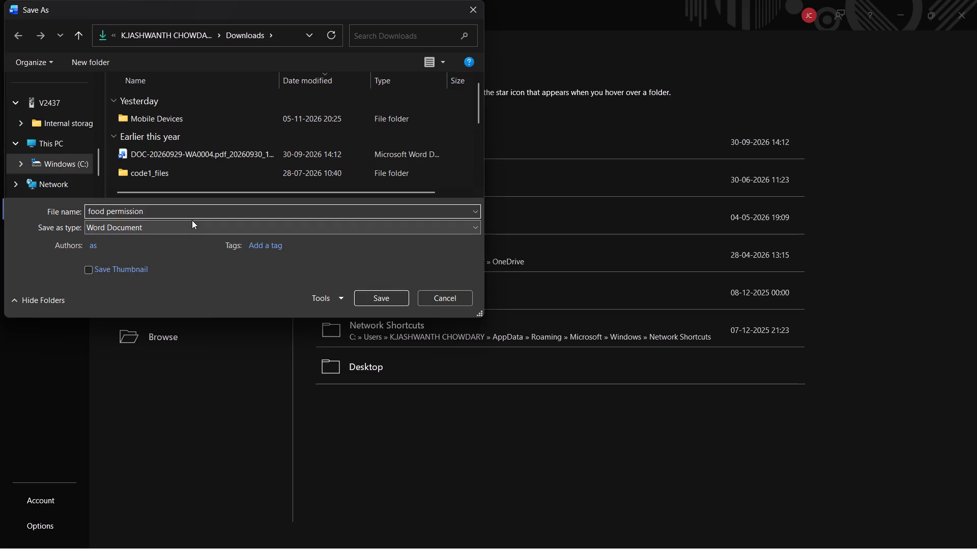
pyautogui.press('BackSpace')
pyautogui.press('BackSpace')
pyautogui.press('BackSpace')
pyautogui.press('BackSpace')
pyautogui.hotkey('ctrl', 'v')
pyautogui.click(374, 292)
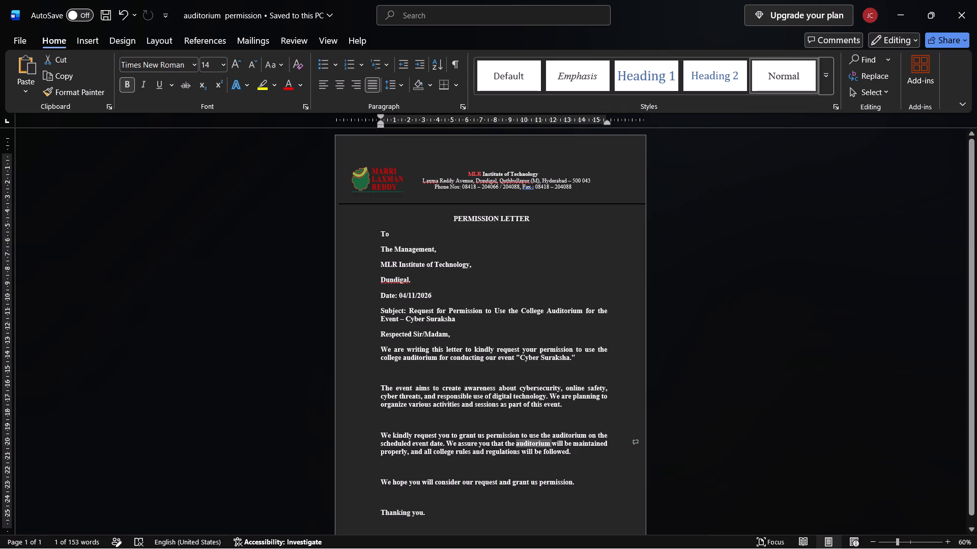
# Delete the auditorium letter's text from "To" through "Thanking you.", keeping the letterhead and the PERMISSION LETTER heading.
pyautogui.moveTo(377, 235); pyautogui.dragTo(542, 519)
pyautogui.press('Delete')
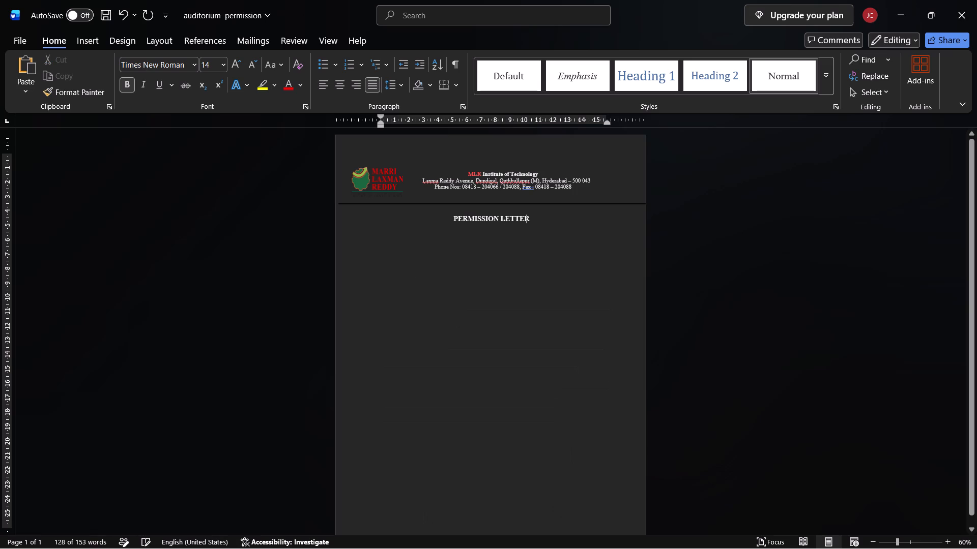
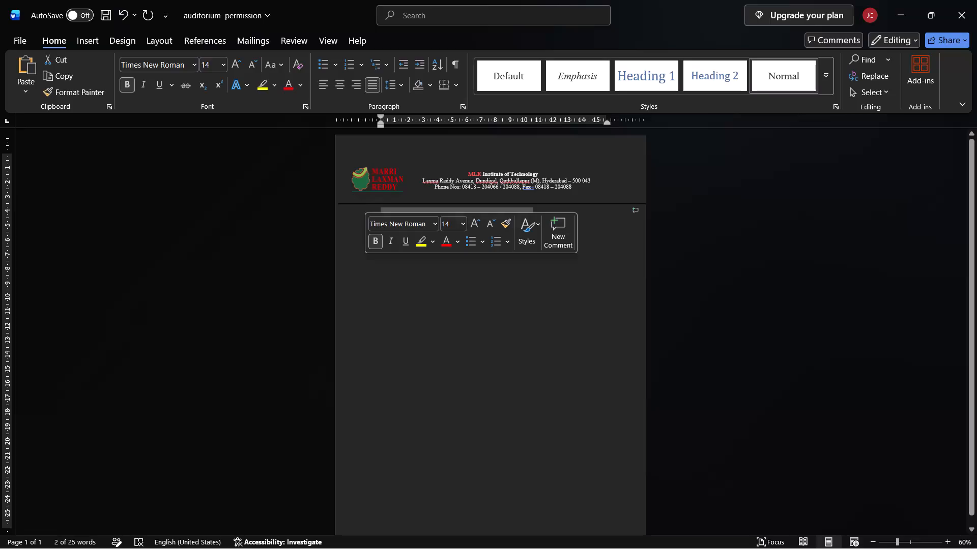
# Paste the copied Cyber Suraksha event essentials letter on a new line below the PERMISSION LETTER heading.
pyautogui.click(430, 264)
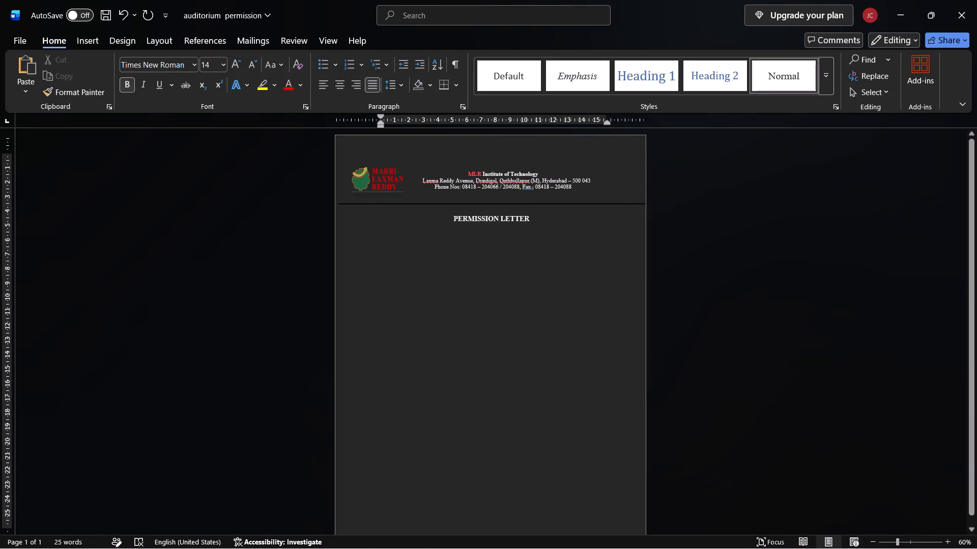
pyautogui.doubleClick(410, 271)
pyautogui.click(372, 258)
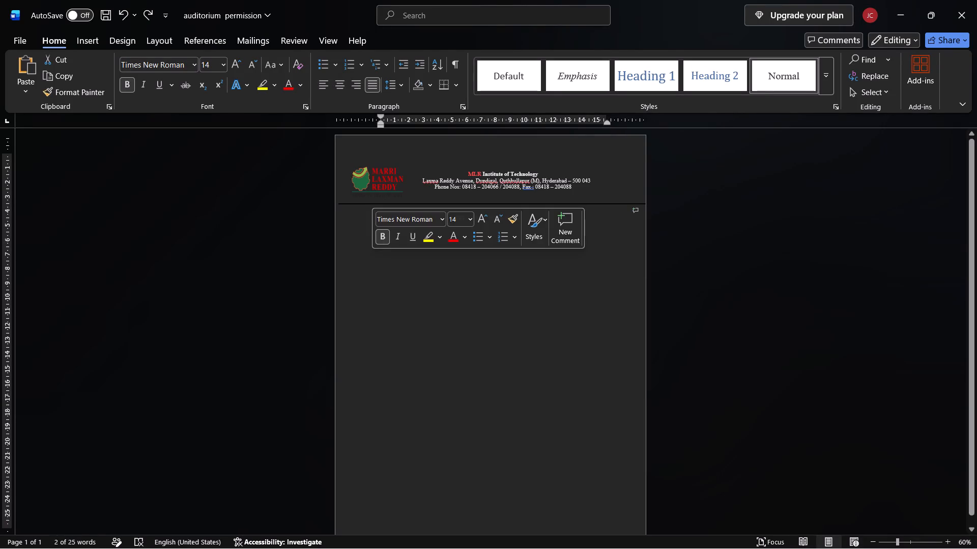
pyautogui.click(393, 259)
pyautogui.click(393, 259)
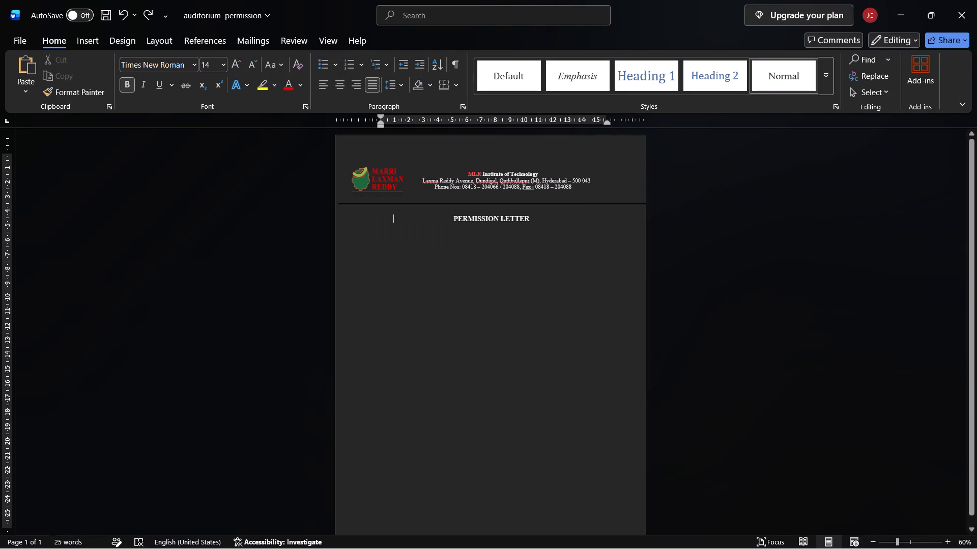
pyautogui.click(540, 220)
pyautogui.press('Return')
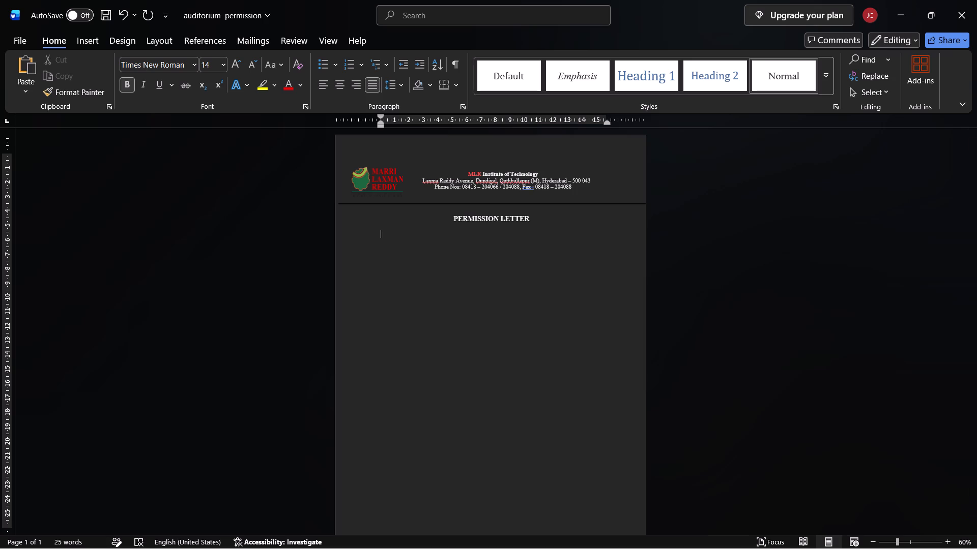
pyautogui.hotkey('ctrl', 'v')
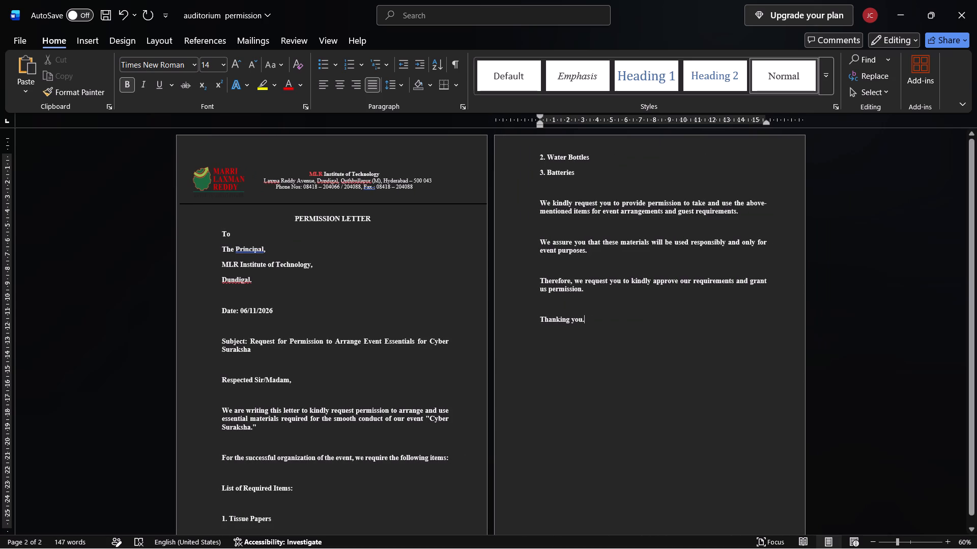
# Remove the blank lines between the "Dundigal." address line, the date, the subject, the salutation and the first body paragraph.
pyautogui.click(267, 297)
pyautogui.press('BackSpace')
pyautogui.click(241, 313)
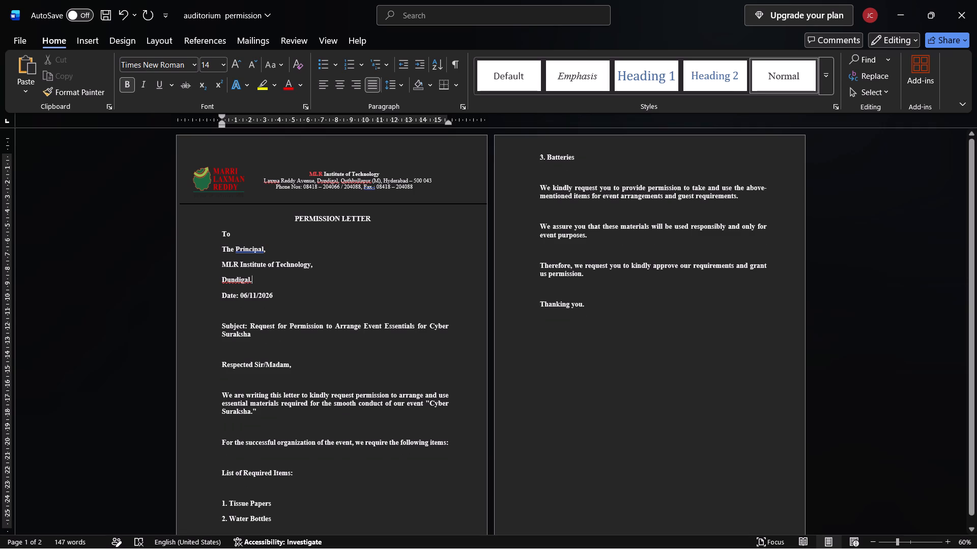
pyautogui.press('BackSpace')
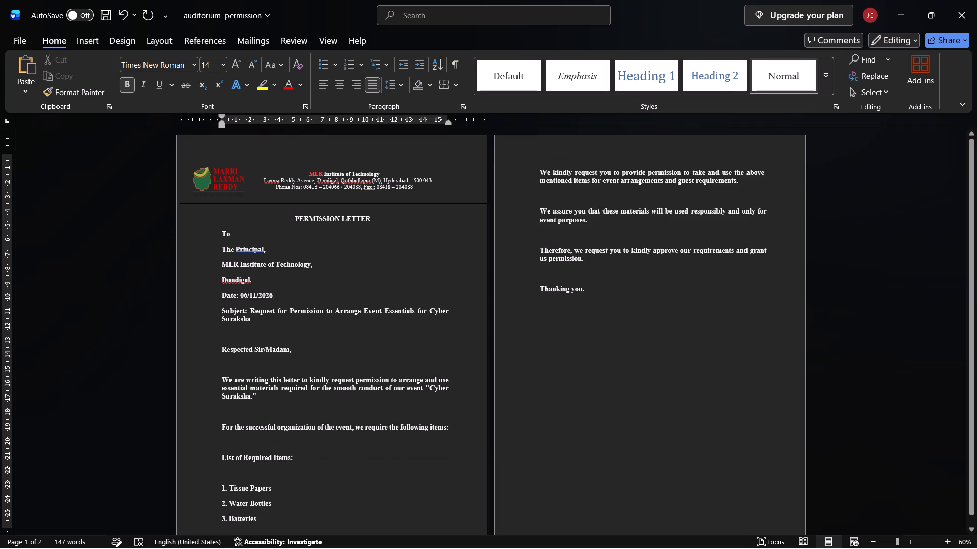
pyautogui.click(229, 339)
pyautogui.press('BackSpace')
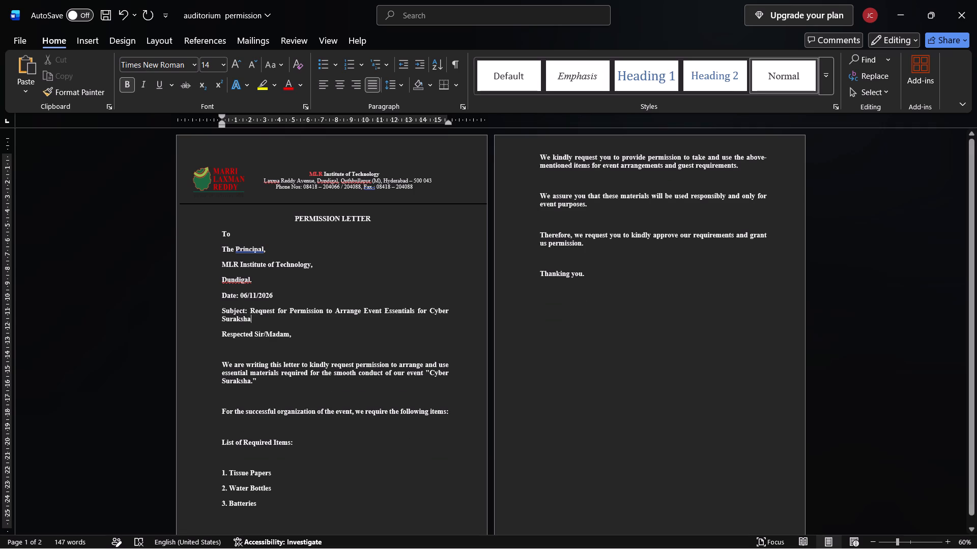
pyautogui.click(223, 353)
pyautogui.press('BackSpace')
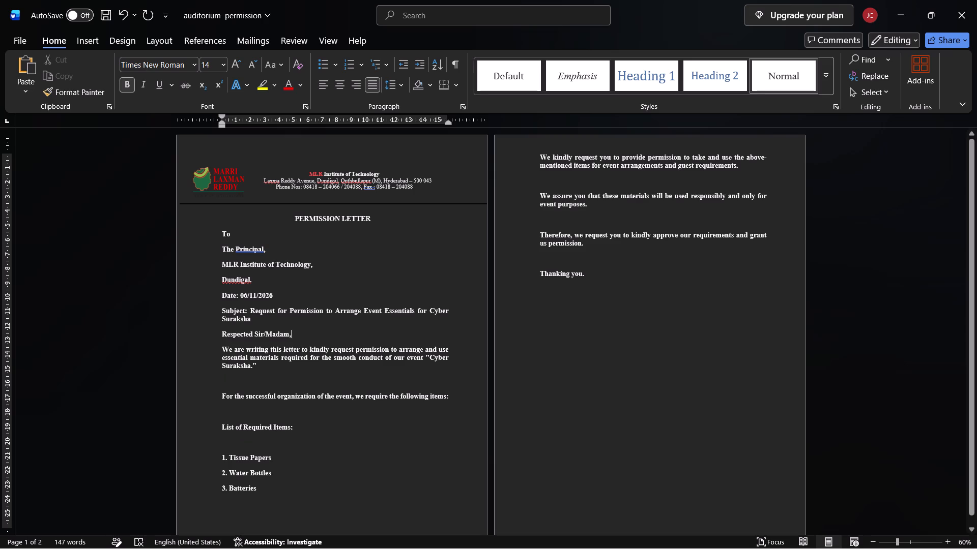
# Remove the blank lines from the first body paragraph through the required items list, up to the "We assure you" paragraph.
pyautogui.click(220, 380)
pyautogui.press('BackSpace')
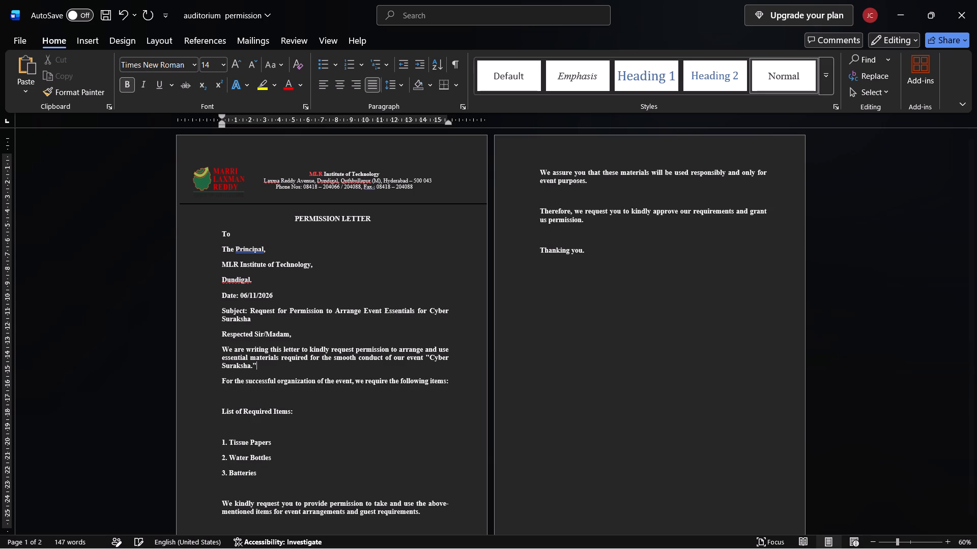
pyautogui.click(226, 400)
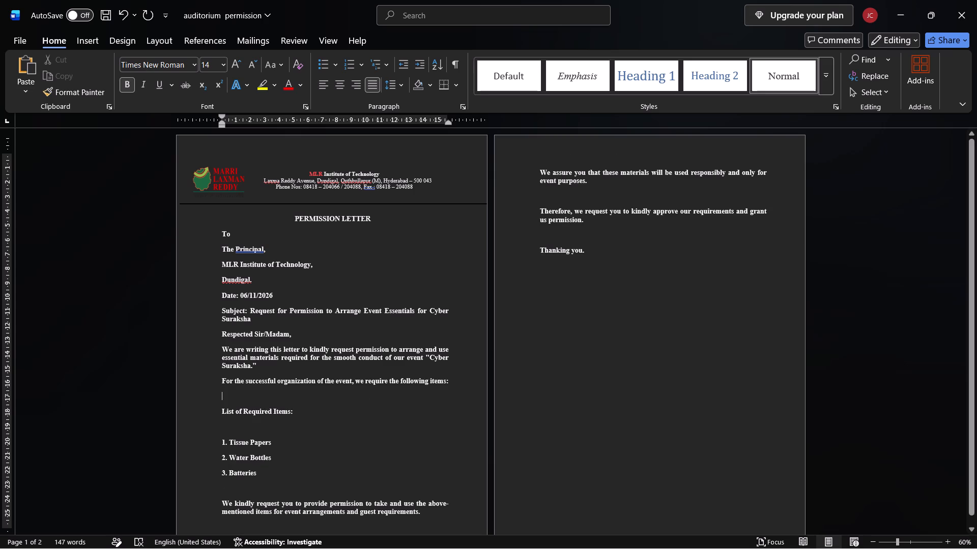
pyautogui.press('BackSpace')
pyautogui.click(225, 413)
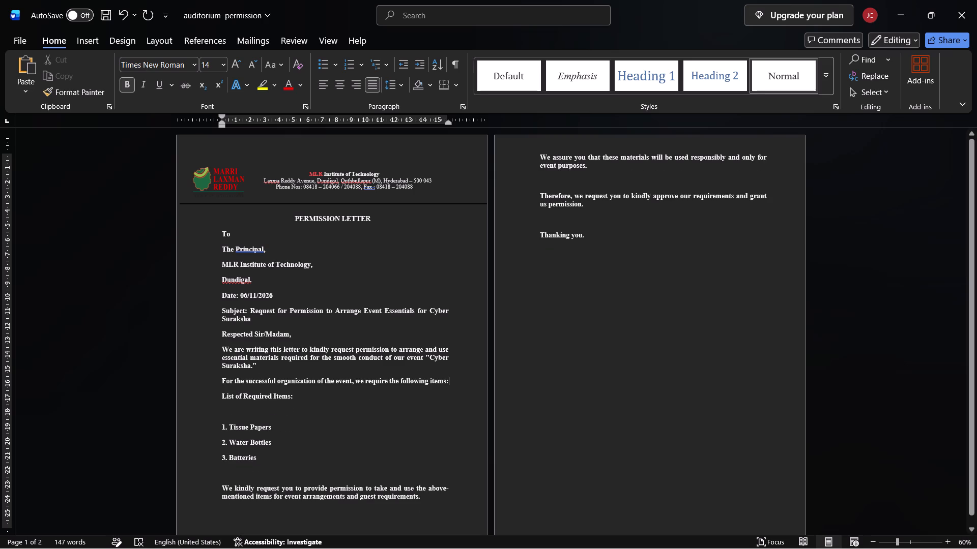
pyautogui.press('BackSpace')
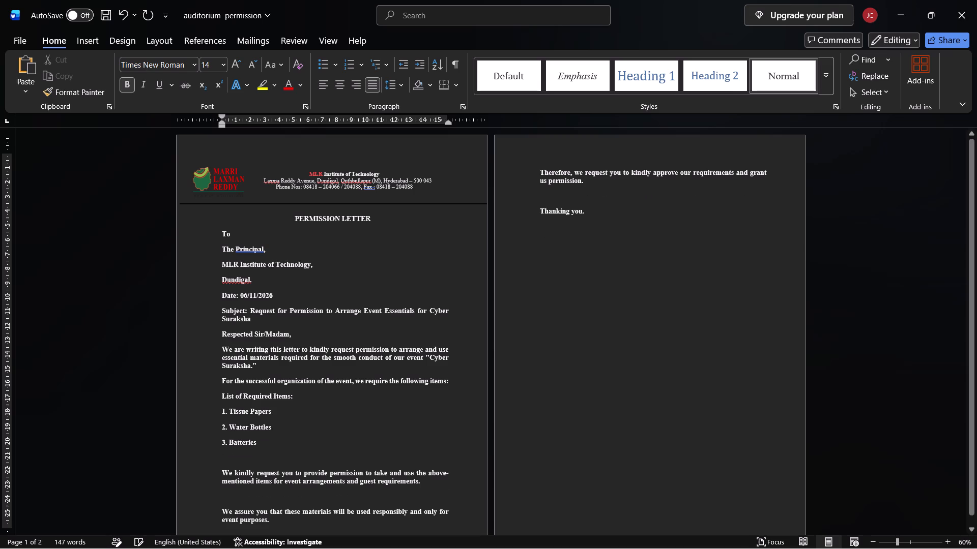
pyautogui.click(238, 455)
pyautogui.press('BackSpace')
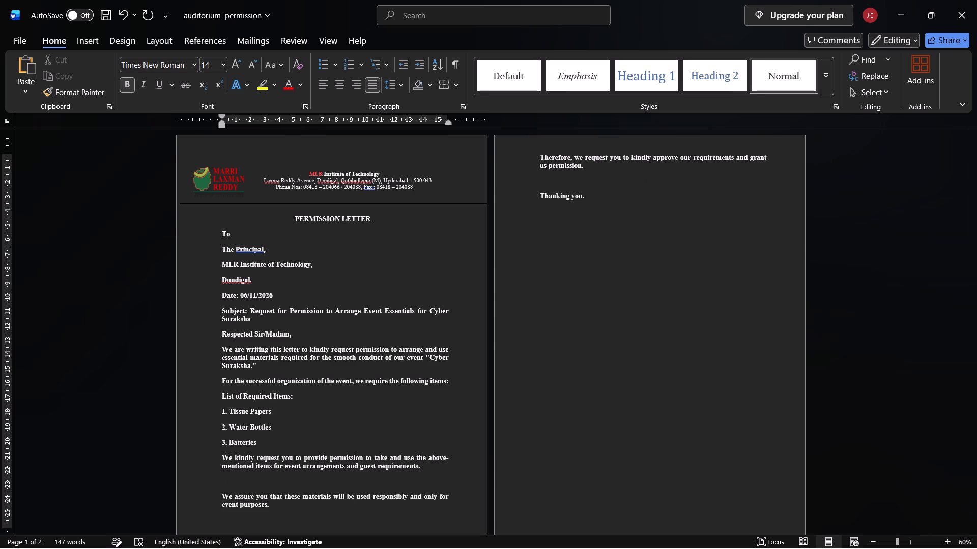
pyautogui.scroll(-2, 238, 455)
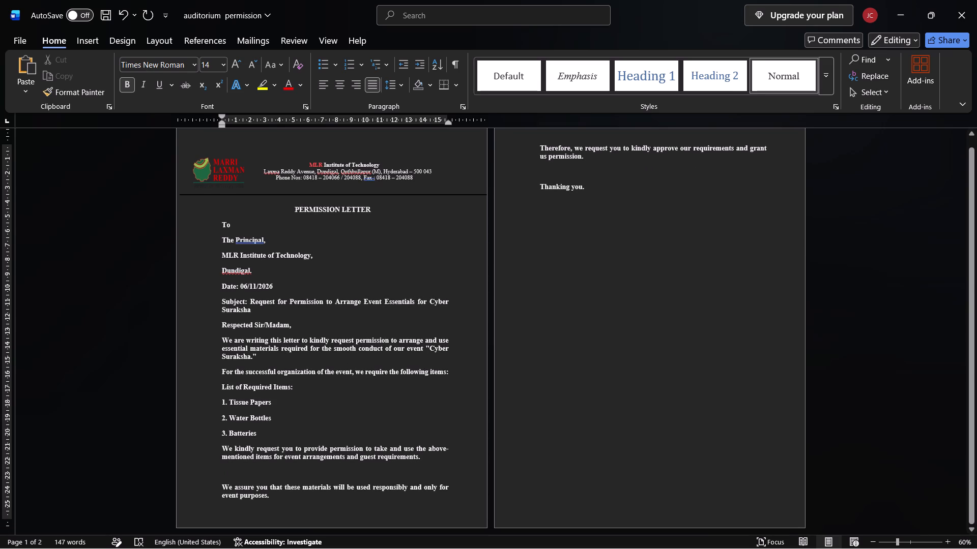
pyautogui.click(235, 471)
pyautogui.press('BackSpace')
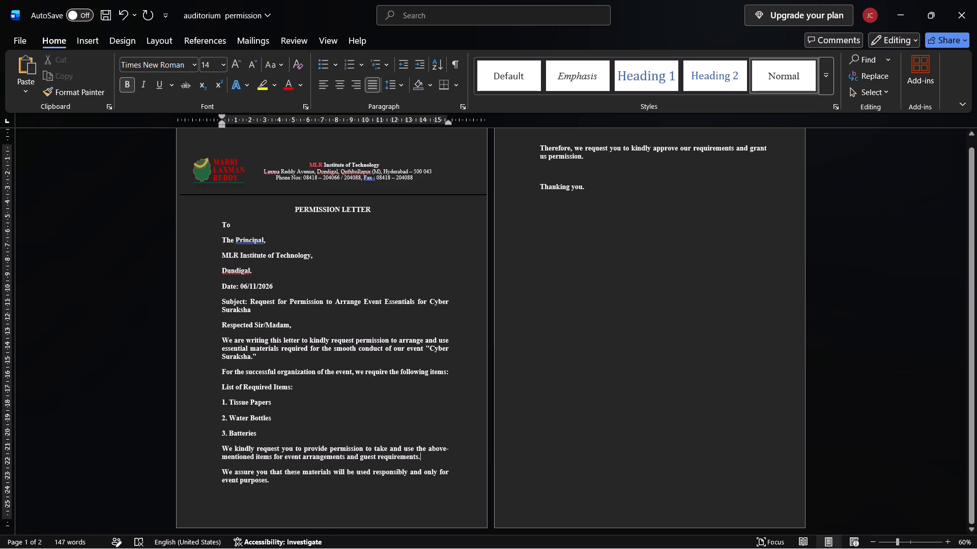
# Save a copy of the event essentials letter in the Downloads folder as "water bottle permission".
pyautogui.click(13, 37)
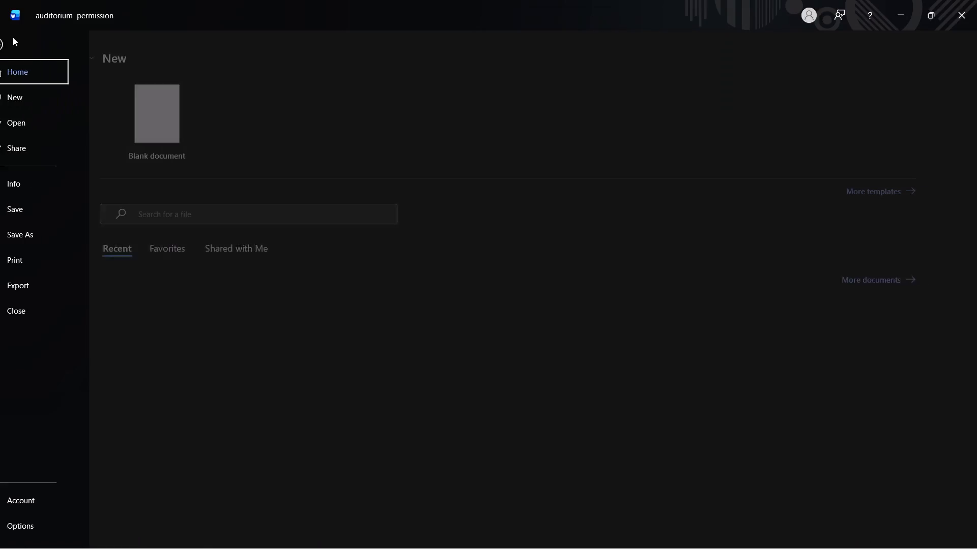
pyautogui.click(36, 231)
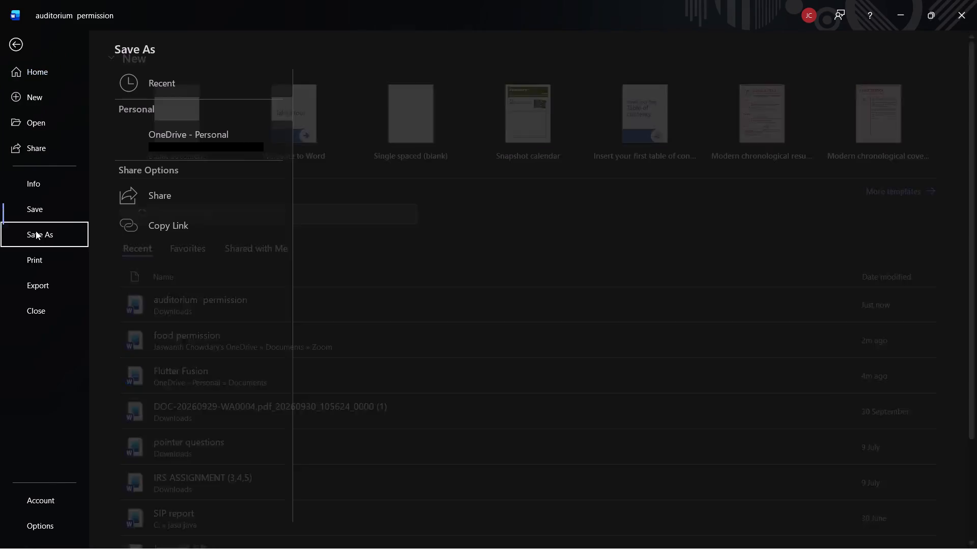
pyautogui.click(164, 277)
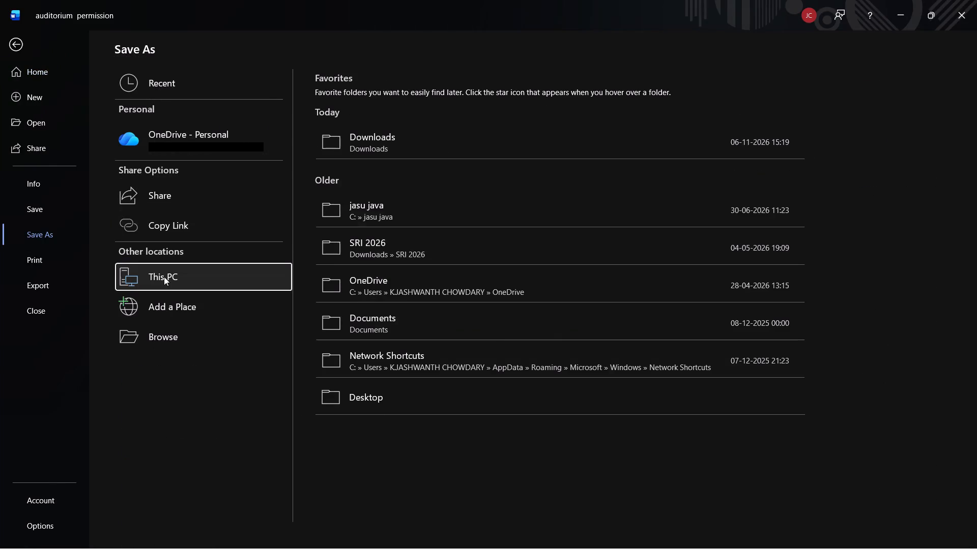
pyautogui.click(164, 277)
pyautogui.moveTo(223, 277); pyautogui.dragTo(369, 144)
pyautogui.moveTo(369, 144); pyautogui.dragTo(385, 141)
pyautogui.click(385, 141)
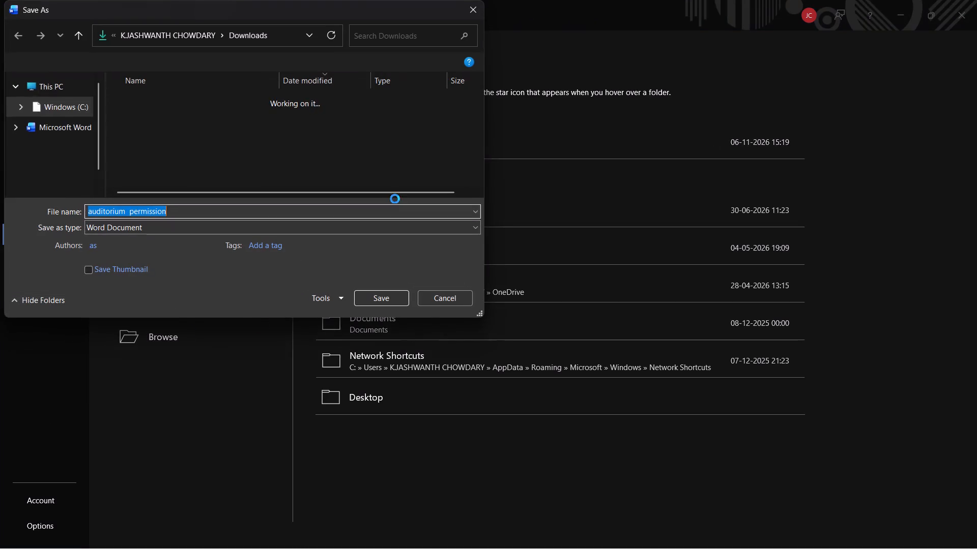
pyautogui.press('Right')
pyautogui.press('Left')
pyautogui.press('Left')
pyautogui.press('Left')
pyautogui.press('Left')
pyautogui.press('Left')
pyautogui.press('Left')
pyautogui.press('Left')
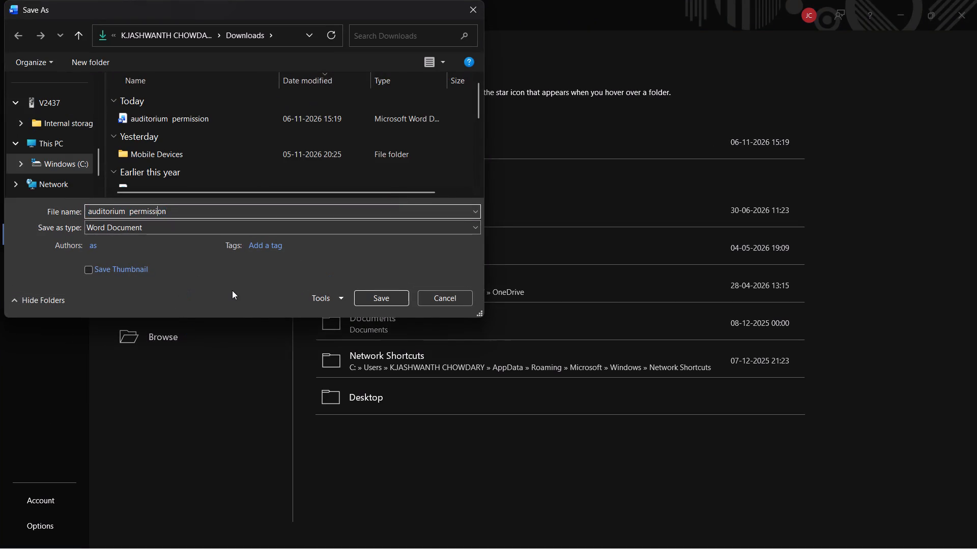
pyautogui.press('Left')
pyautogui.press('Left')
pyautogui.press('Left')
pyautogui.press('BackSpace')
pyautogui.press('BackSpace')
pyautogui.press('BackSpace')
pyautogui.press('BackSpace')
pyautogui.press('BackSpace')
pyautogui.press('BackSpace')
pyautogui.press('BackSpace')
pyautogui.press('BackSpace')
pyautogui.press('BackSpace')
pyautogui.press('BackSpace')
pyautogui.press('BackSpace')
pyautogui.press('BackSpace')
pyautogui.press('BackSpace')
pyautogui.press('BackSpace')
pyautogui.press('BackSpace')
pyautogui.press('BackSpace')
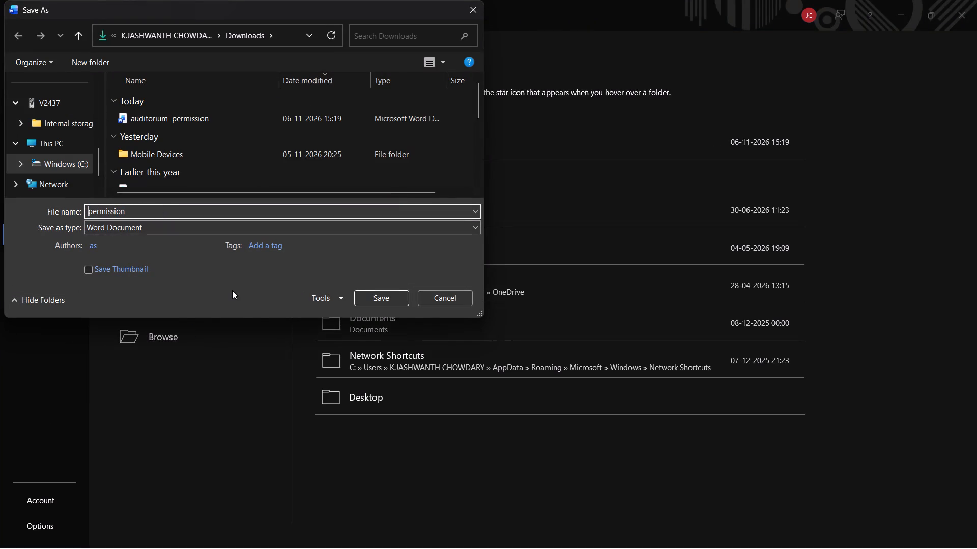
pyautogui.write('batt')
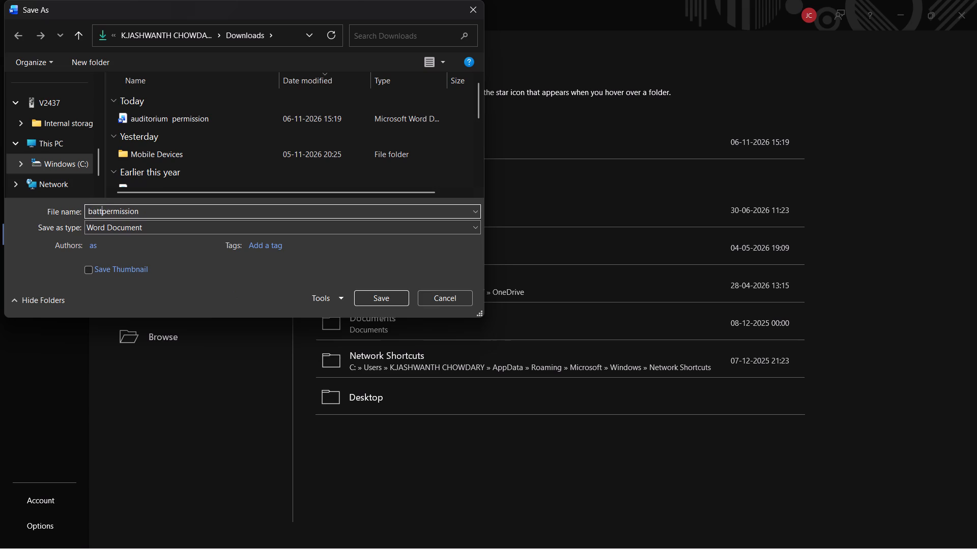
pyautogui.press('BackSpace')
pyautogui.press('BackSpace')
pyautogui.press('BackSpace')
pyautogui.press('BackSpace')
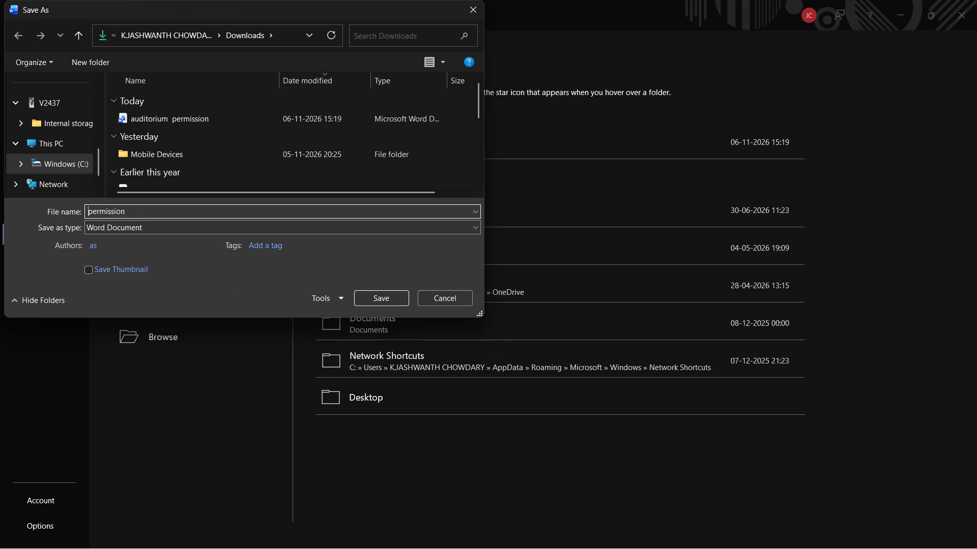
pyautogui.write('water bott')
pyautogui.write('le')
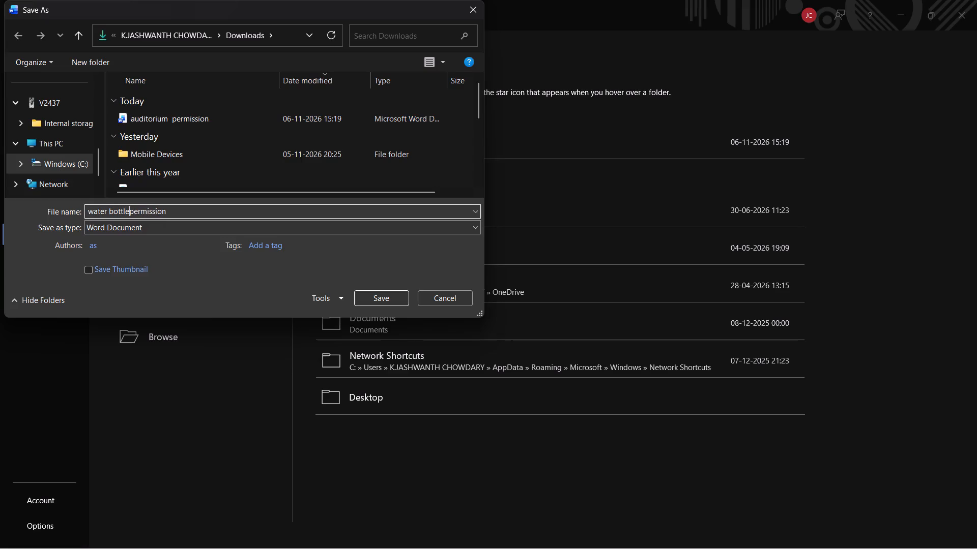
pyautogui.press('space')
# Complete saving the letter as the Word document "water bottle permission" in Downloads, and minimize the document window.
pyautogui.click(387, 299)
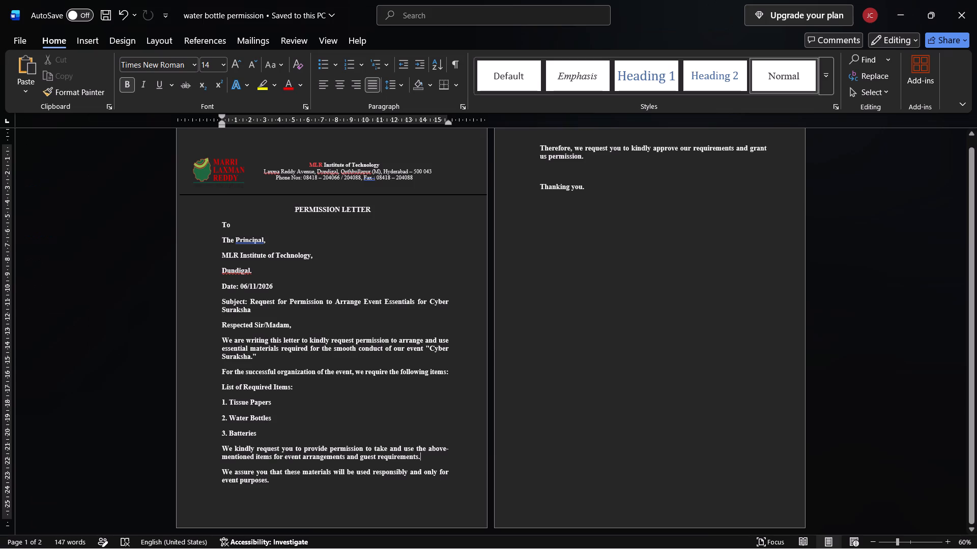
pyautogui.click(904, 6)
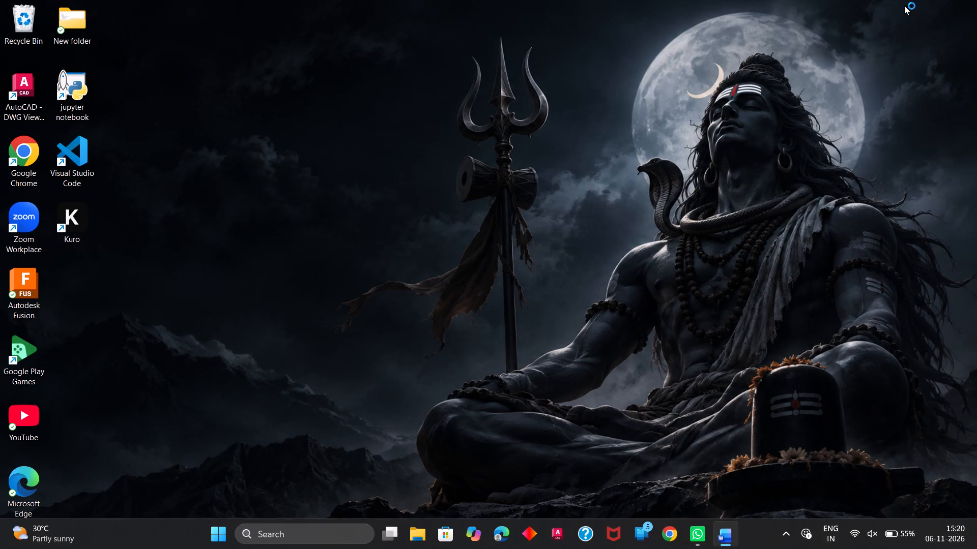
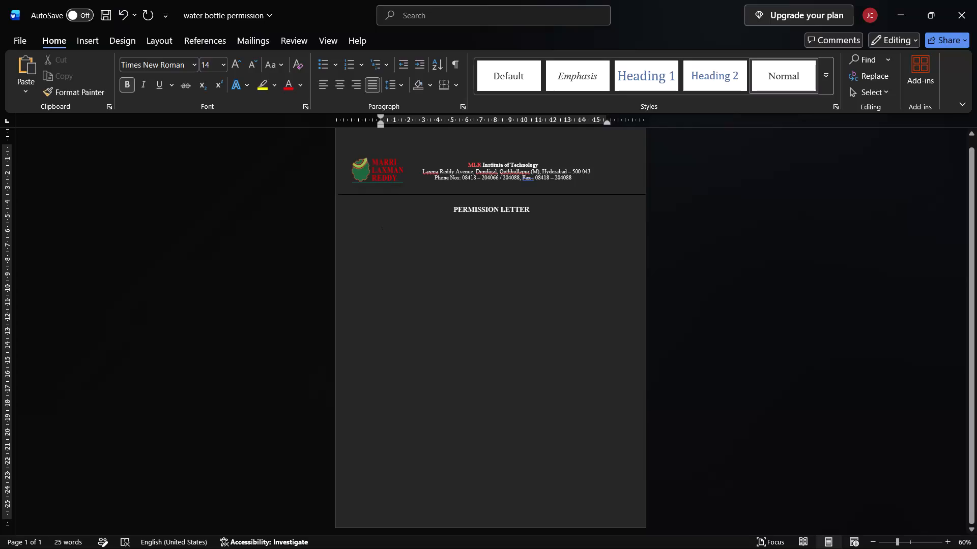
# Paste the copied food arrangement letter for event guests below the PERMISSION LETTER heading.
pyautogui.hotkey('ctrl', 'v')
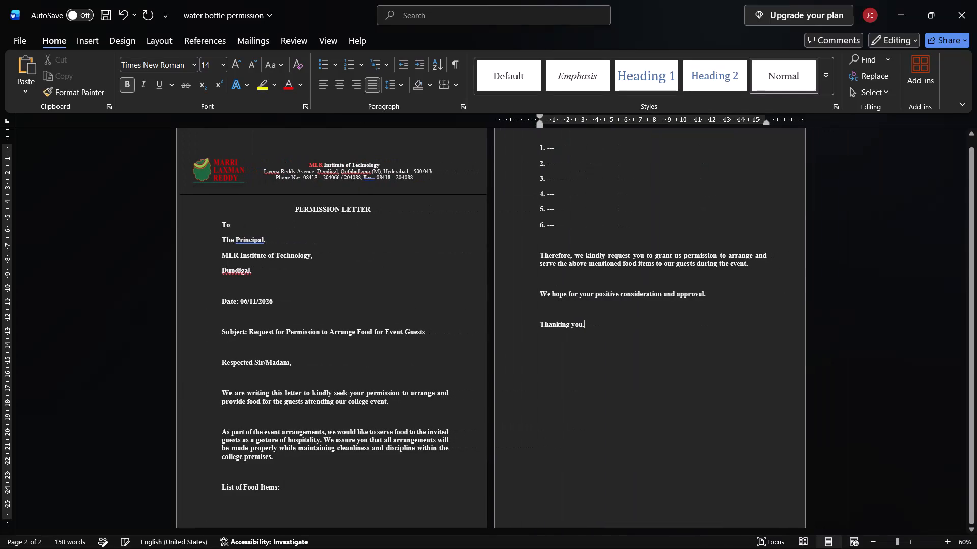
# Remove the blank lines between the "Dundigal." address line, the date, the subject, the salutation and the first body paragraph.
pyautogui.click(257, 289)
pyautogui.press('BackSpace')
pyautogui.click(224, 304)
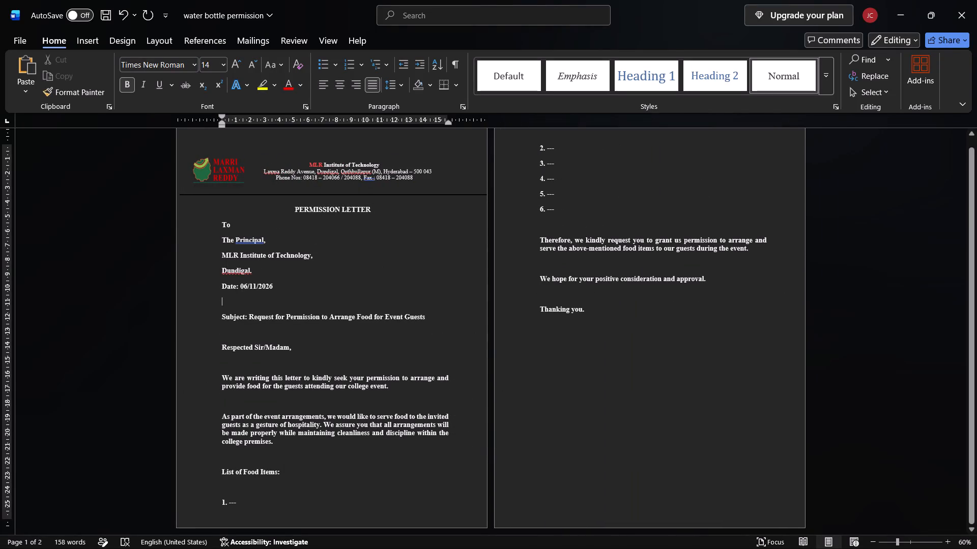
pyautogui.press('BackSpace')
pyautogui.click(221, 315)
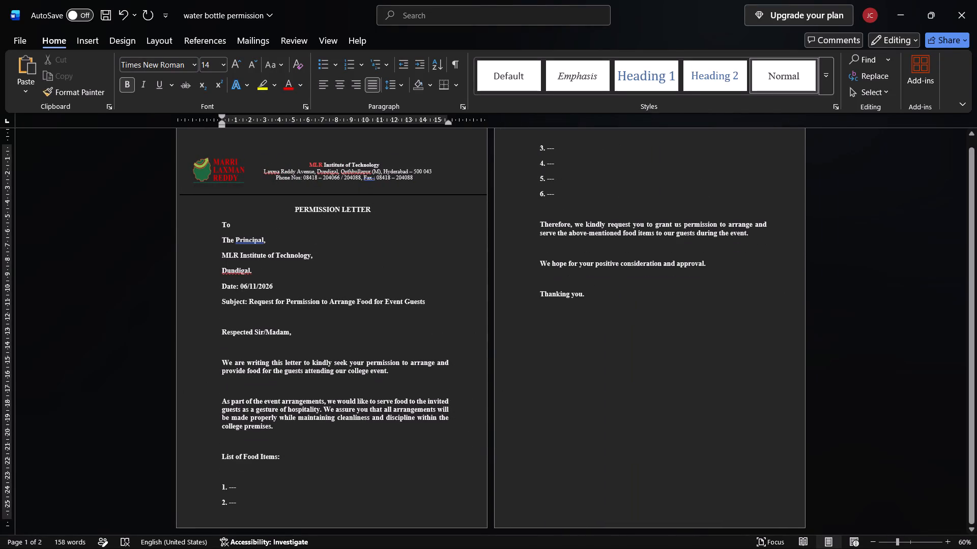
pyautogui.press('BackSpace')
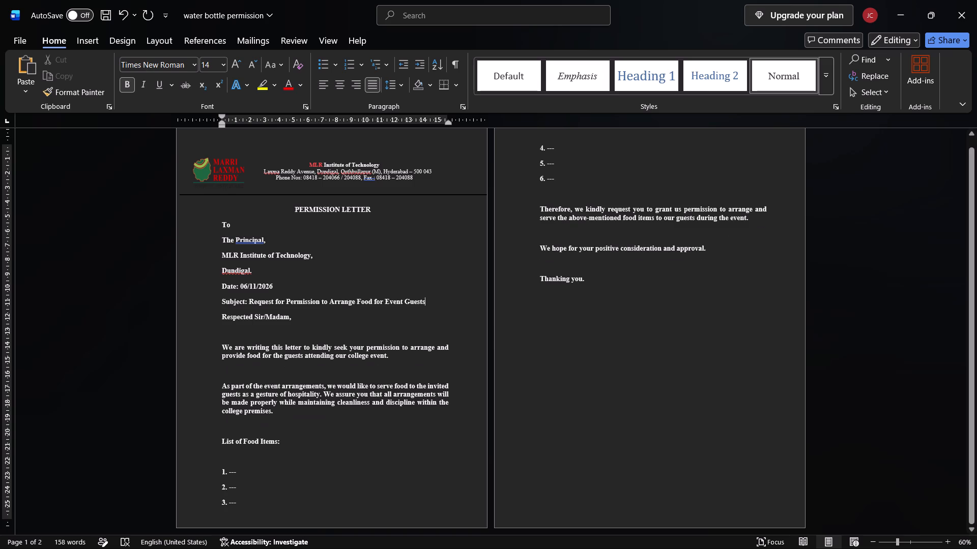
pyautogui.click(233, 332)
pyautogui.press('BackSpace')
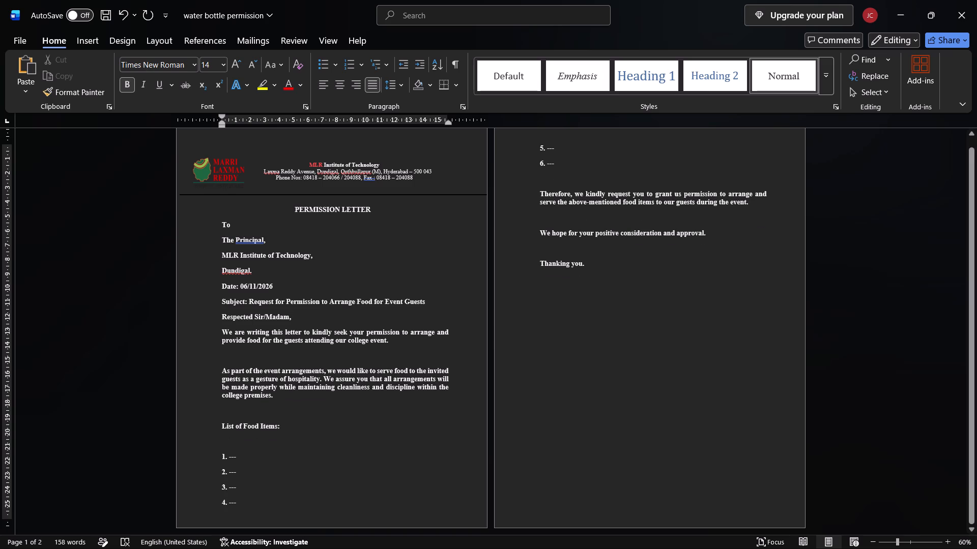
# Remove the blank lines between the two body paragraphs, the "List of Food Items:" line and the first numbered item.
pyautogui.click(224, 354)
pyautogui.press('BackSpace')
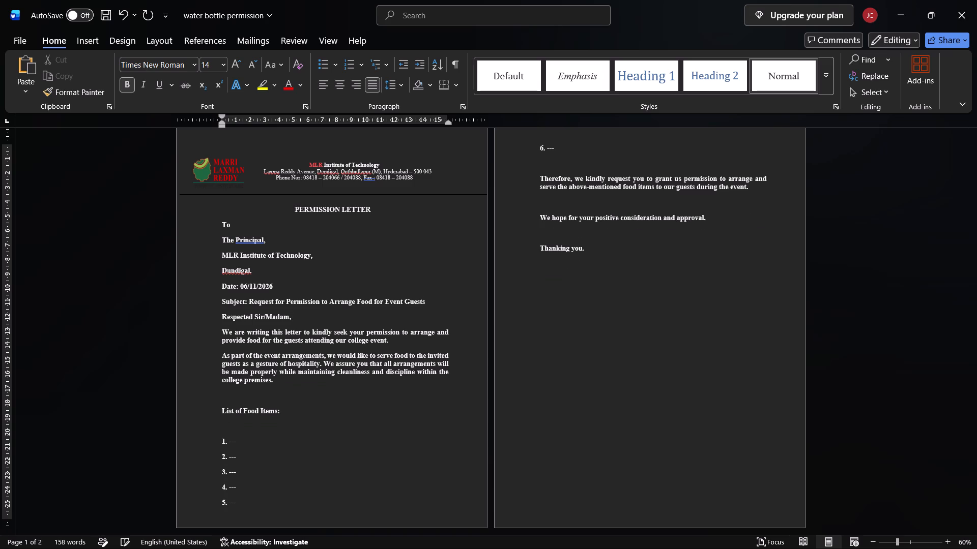
pyautogui.click(239, 405)
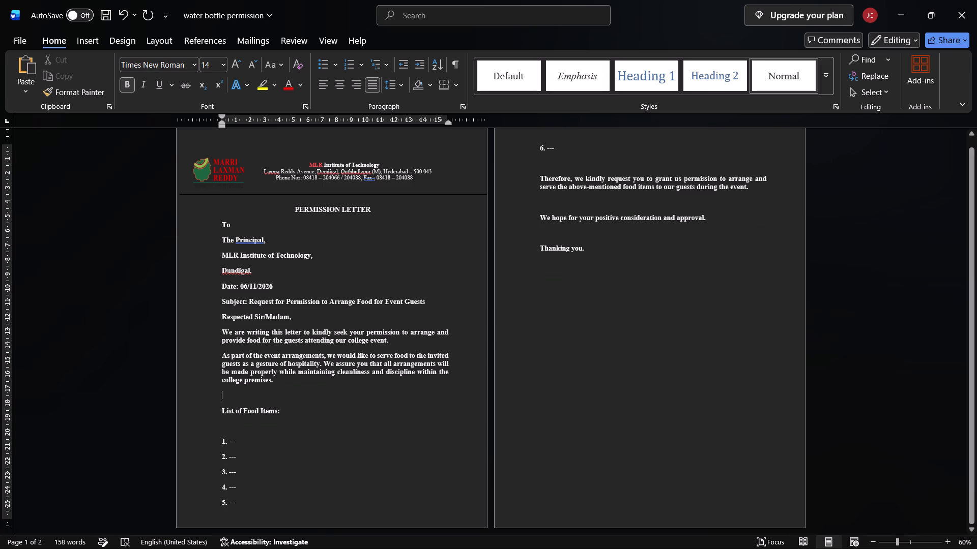
pyautogui.press('BackSpace')
pyautogui.click(228, 415)
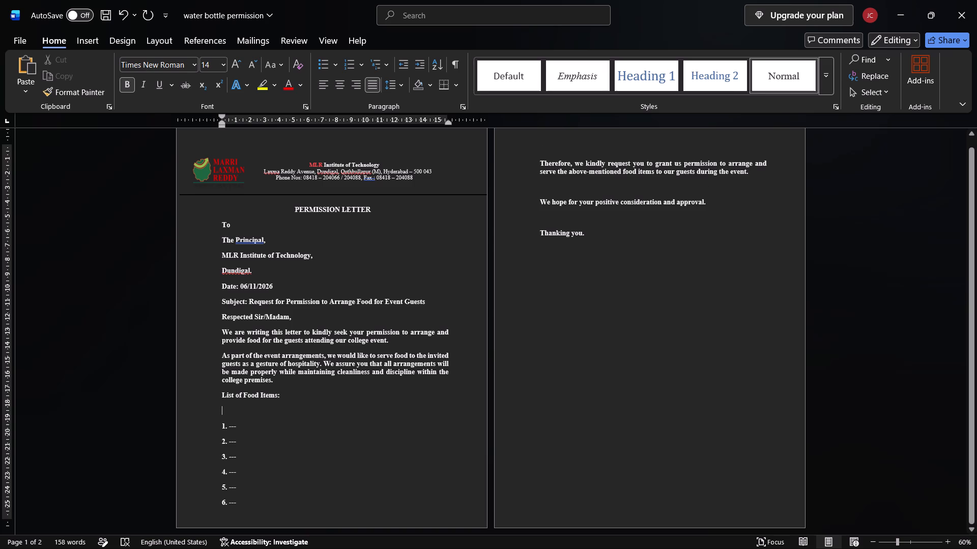
pyautogui.press('BackSpace')
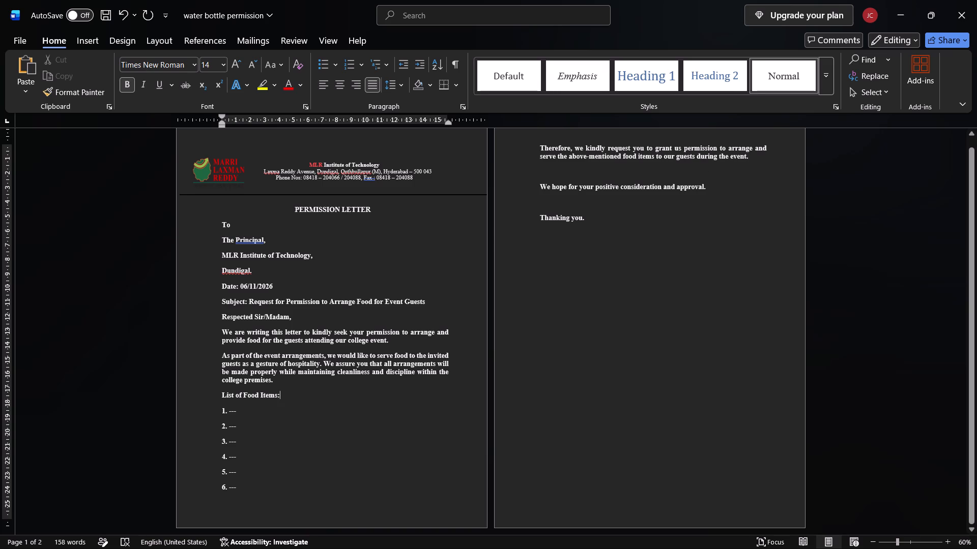
# Save a copy of the food arrangement letter in the Downloads folder as "food permission".
pyautogui.click(19, 41)
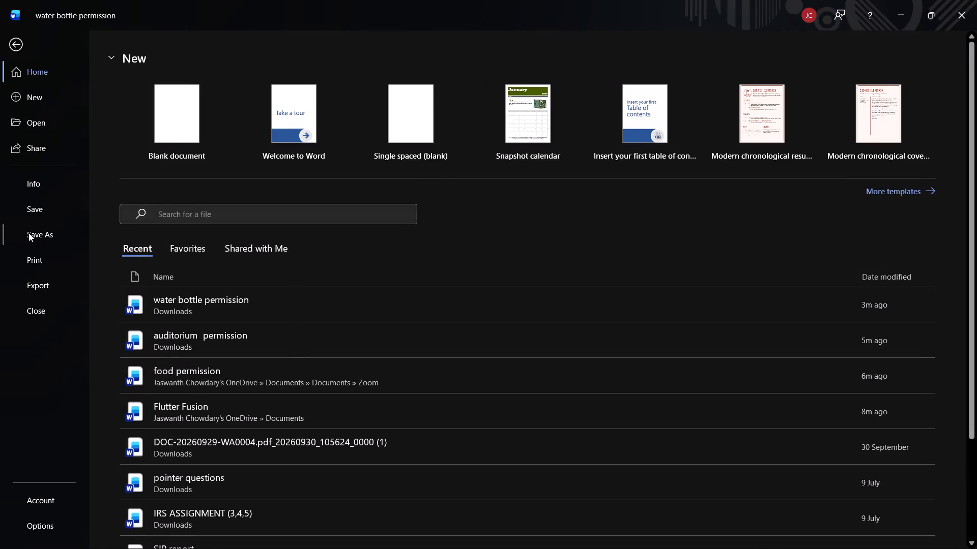
pyautogui.click(28, 233)
pyautogui.click(189, 277)
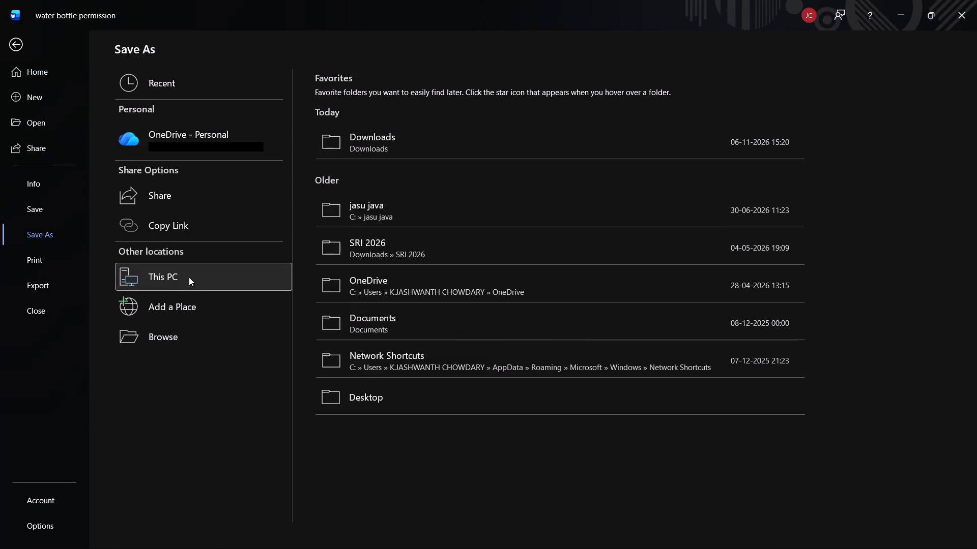
pyautogui.doubleClick(413, 144)
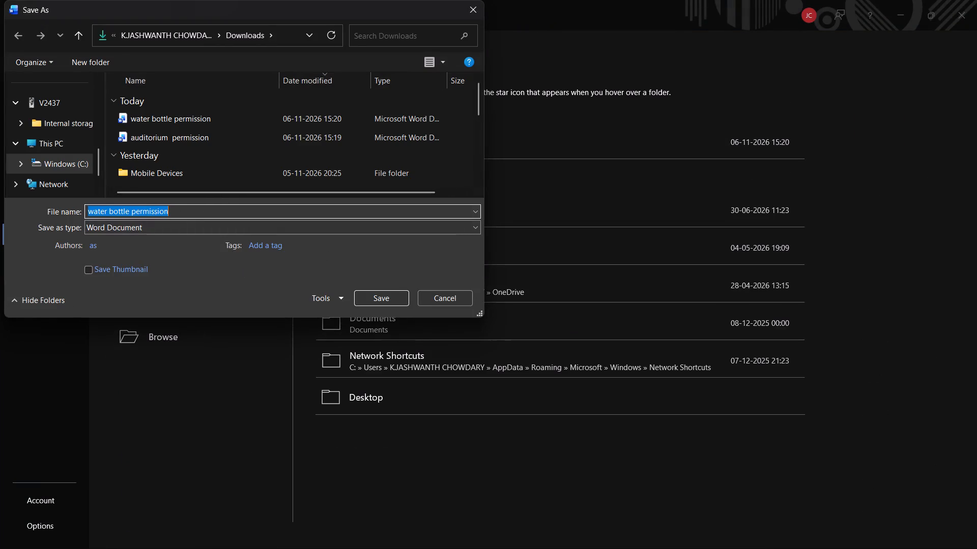
pyautogui.click(128, 212)
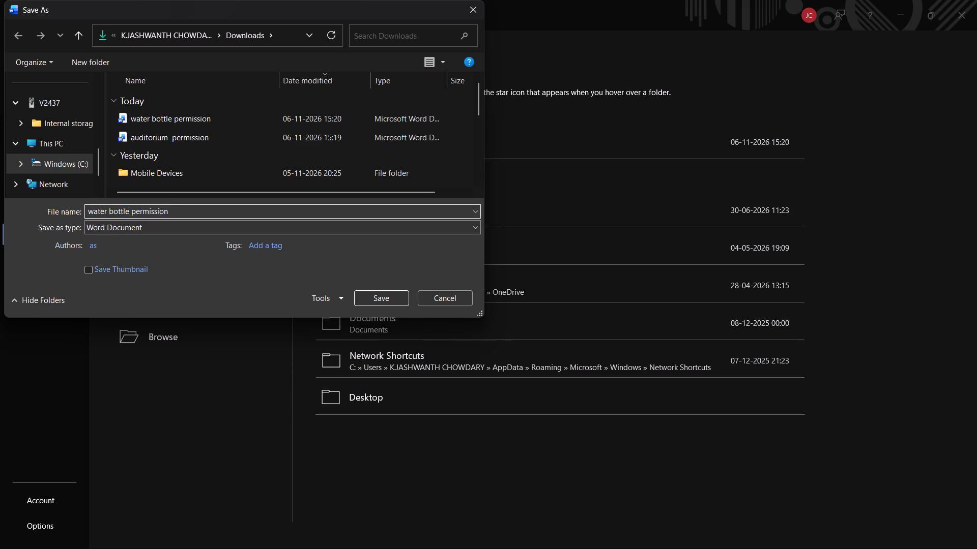
pyautogui.press('BackSpace')
pyautogui.press('BackSpace')
pyautogui.press('BackSpace')
pyautogui.press('BackSpace')
pyautogui.press('BackSpace')
pyautogui.press('BackSpace')
pyautogui.press('BackSpace')
pyautogui.press('BackSpace')
pyautogui.press('BackSpace')
pyautogui.press('BackSpace')
pyautogui.press('BackSpace')
pyautogui.press('BackSpace')
pyautogui.press('BackSpace')
pyautogui.press('BackSpace')
pyautogui.press('BackSpace')
pyautogui.press('BackSpace')
pyautogui.press('BackSpace')
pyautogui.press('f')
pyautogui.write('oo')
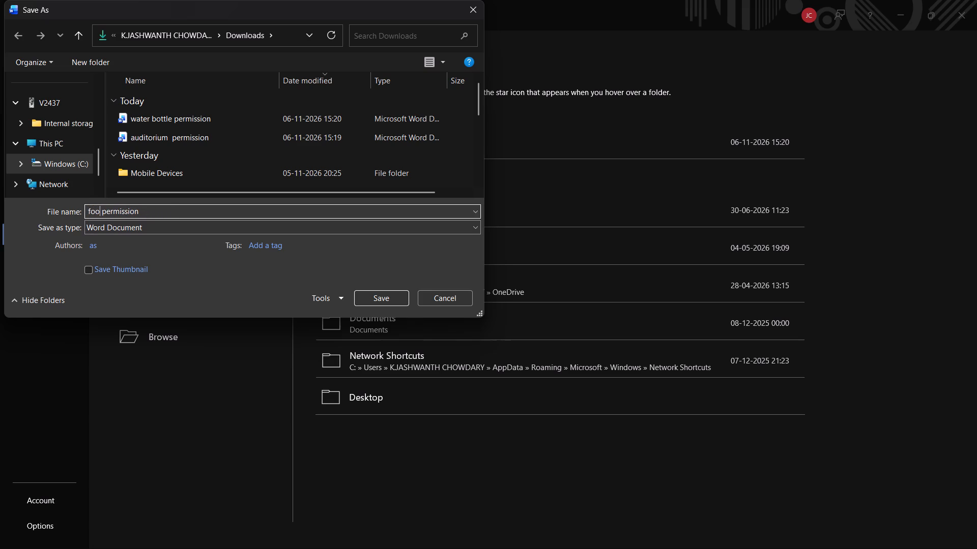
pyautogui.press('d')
pyautogui.click(377, 296)
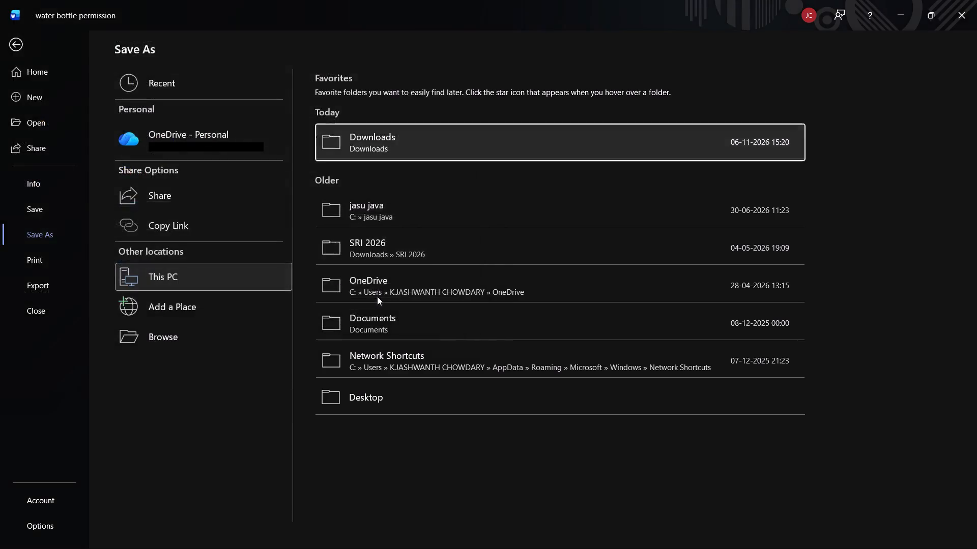